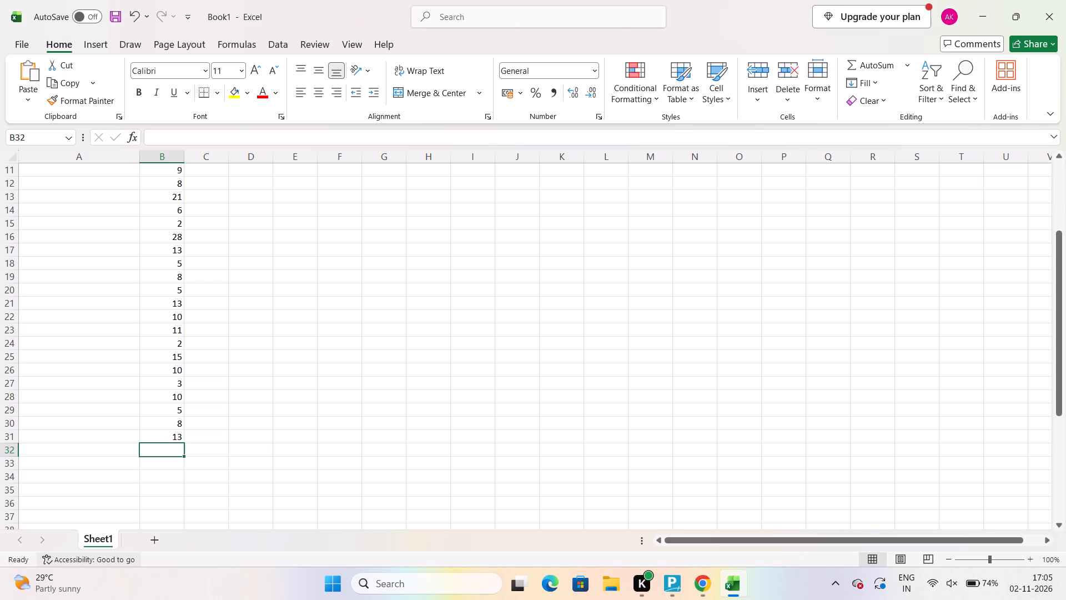
Extend the number list in column B by entering 6 in cell B32 and 8 in cell B33.
left_click(178, 402)
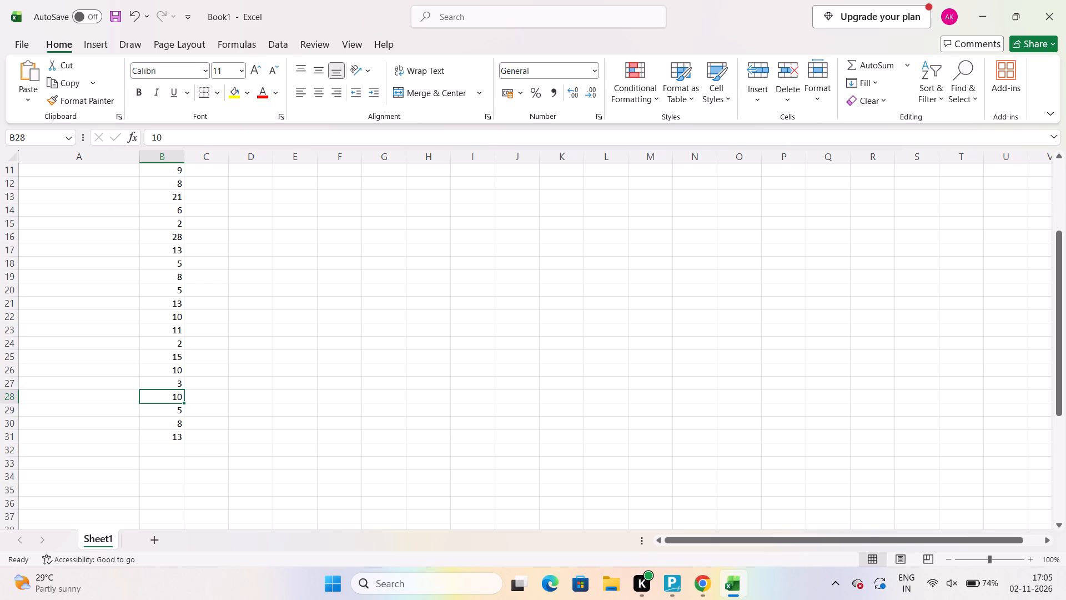
scroll(178, 402, "up", 10)
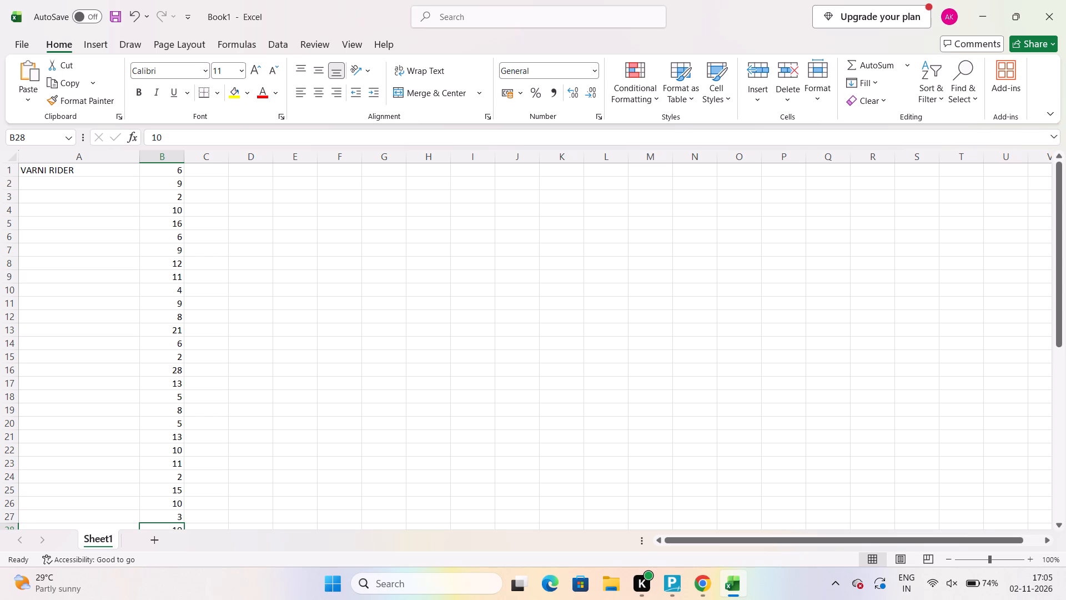
scroll(266, 462, "down", 5)
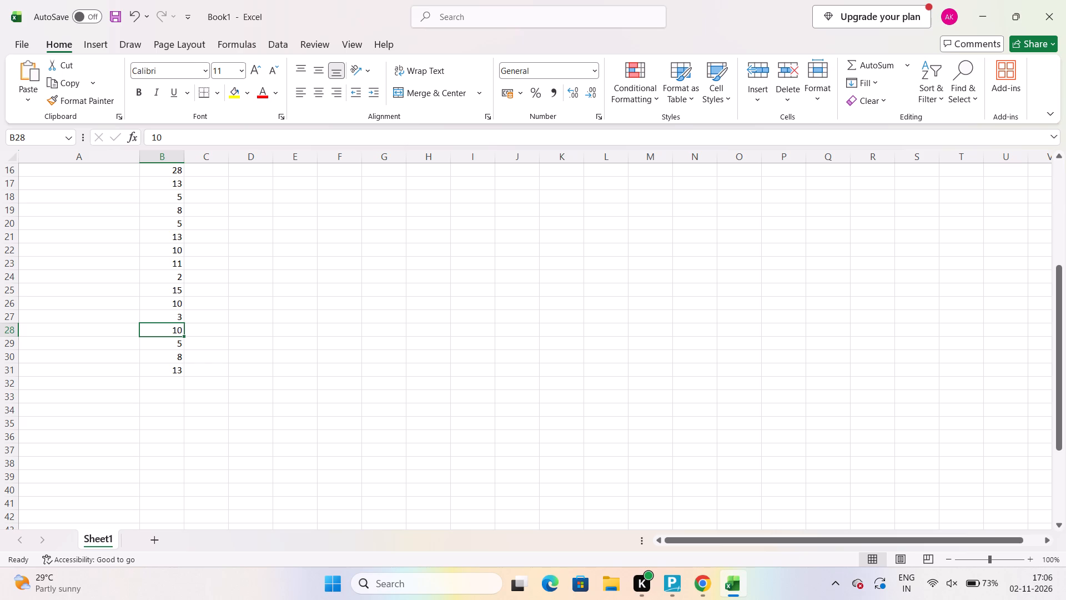
left_click(178, 380)
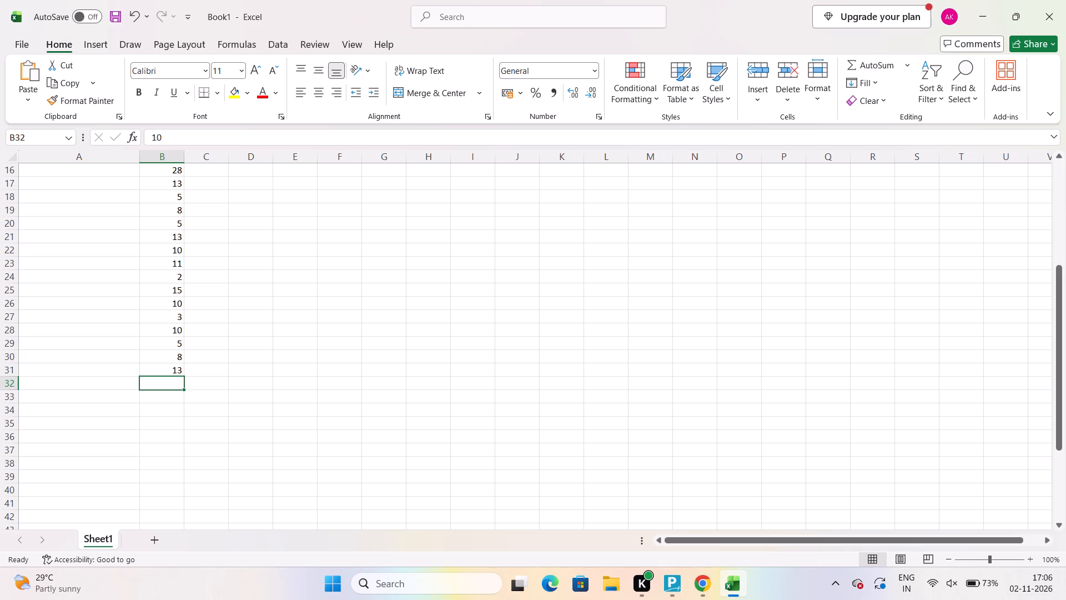
key("6")
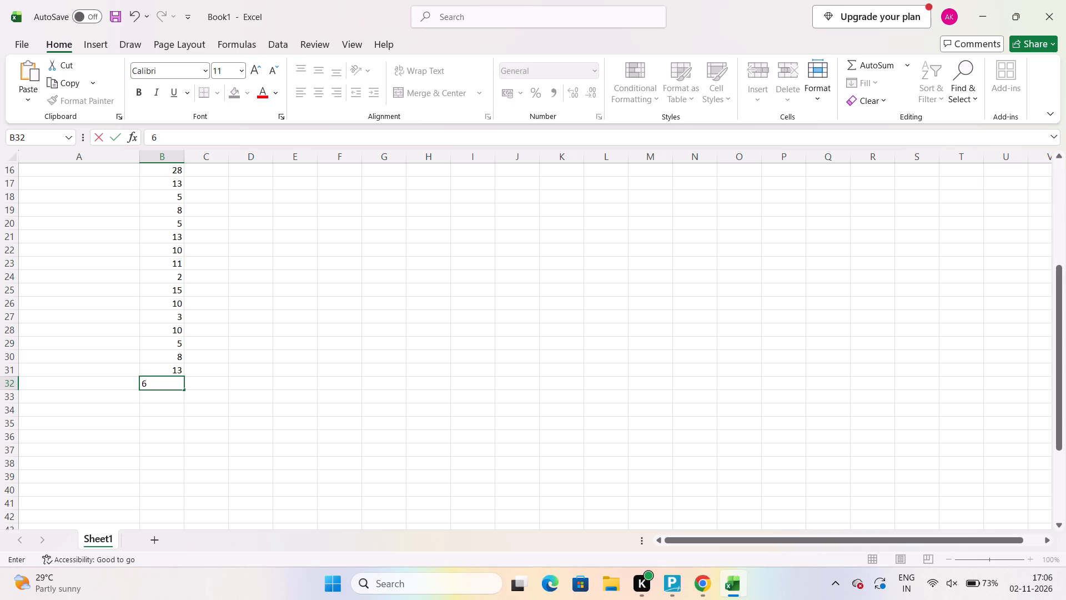
key("Down")
key("8")
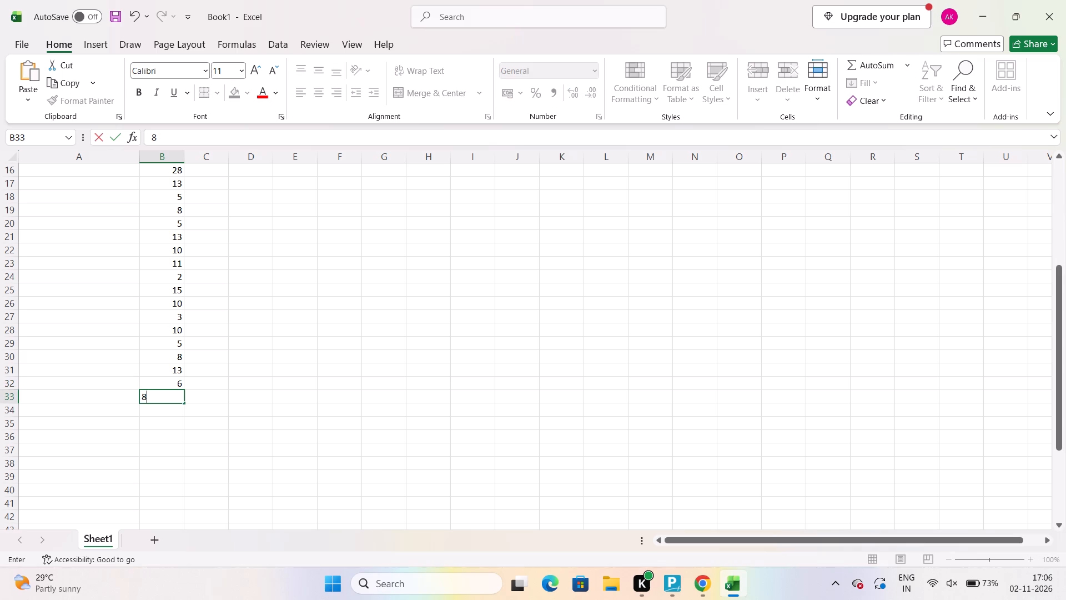
key("Down")
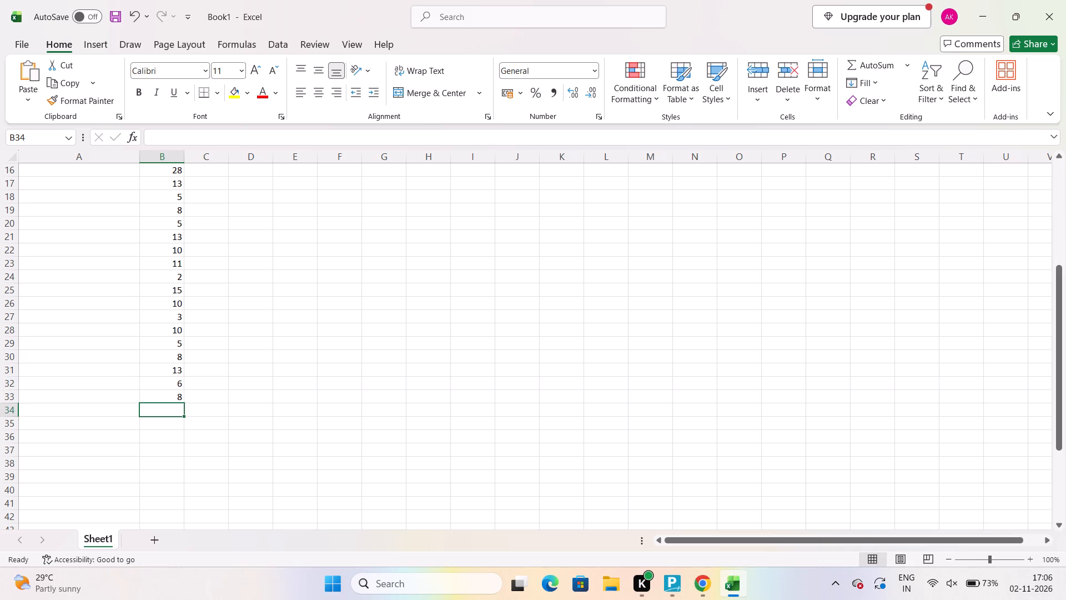
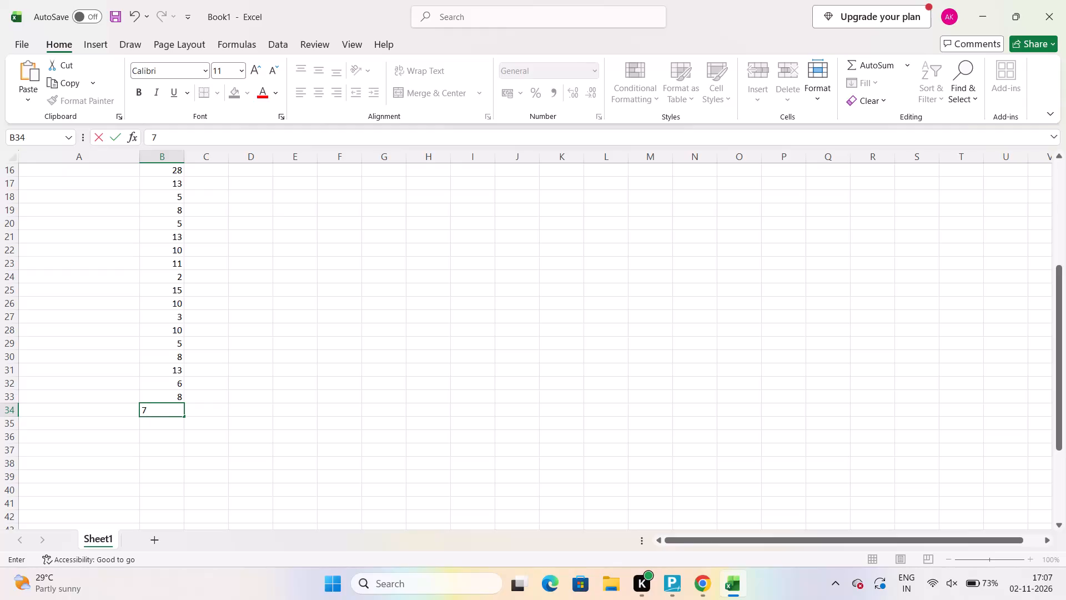
Continue the number list in column B by entering 7, 10, 21, 7 and 4 in cells B34 through B38.
key("Down")
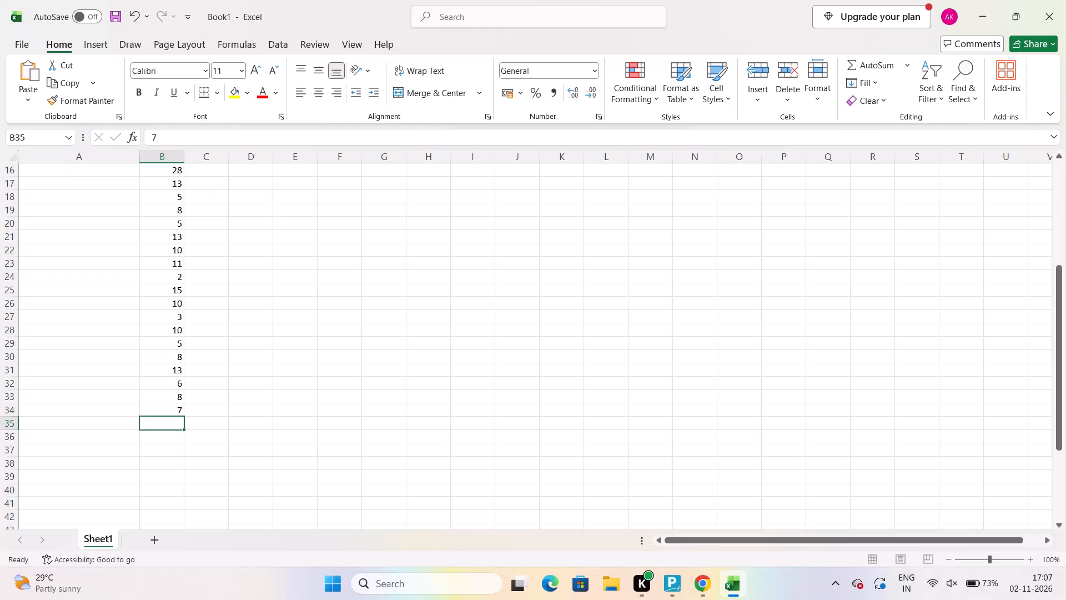
type("10")
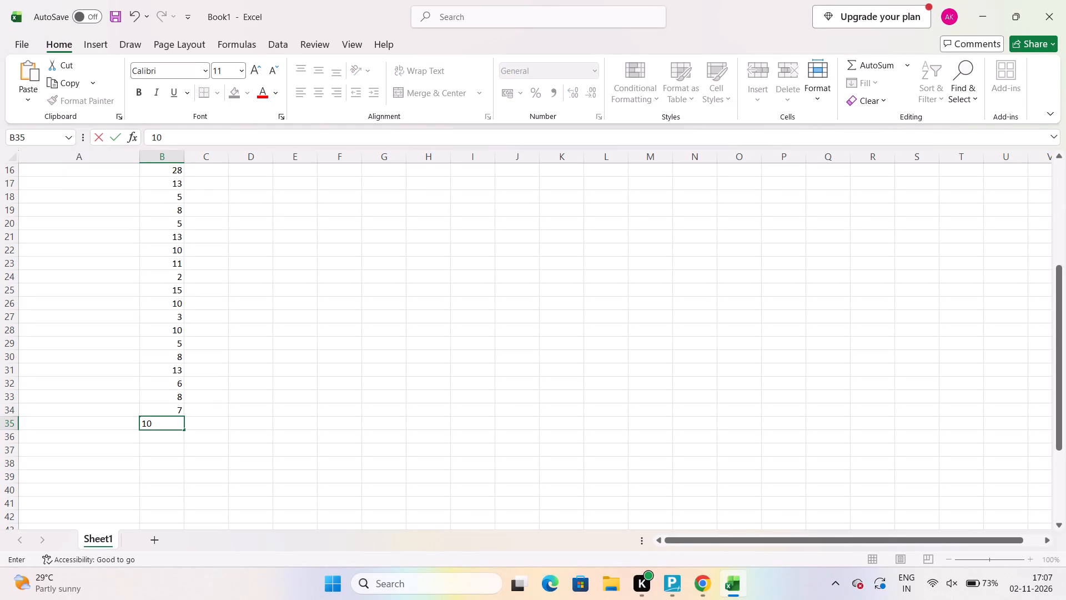
key("Down")
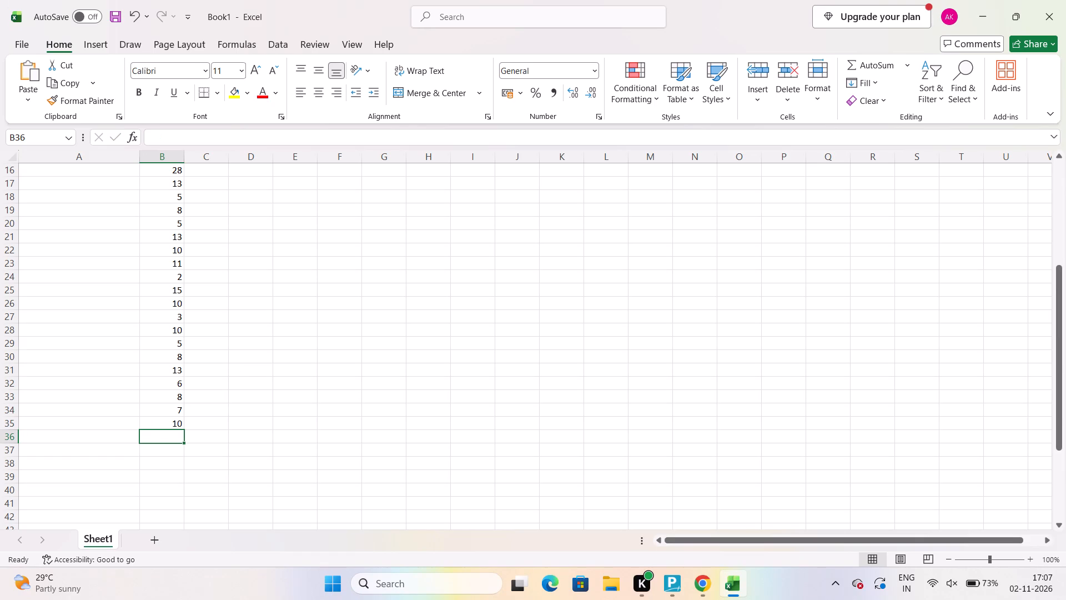
key("2")
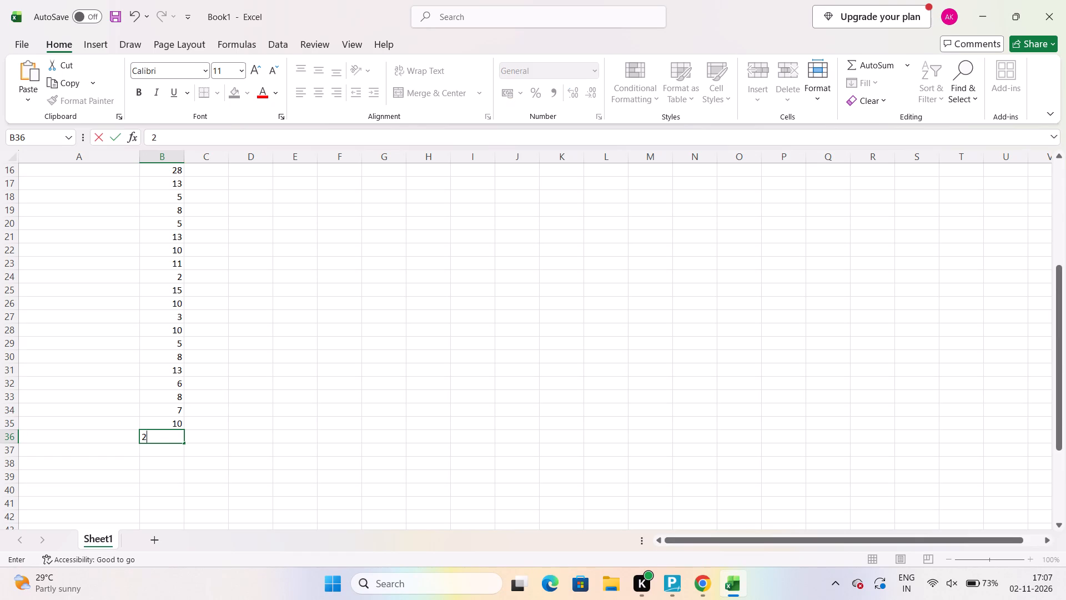
key("1")
key("Down")
key("Down")
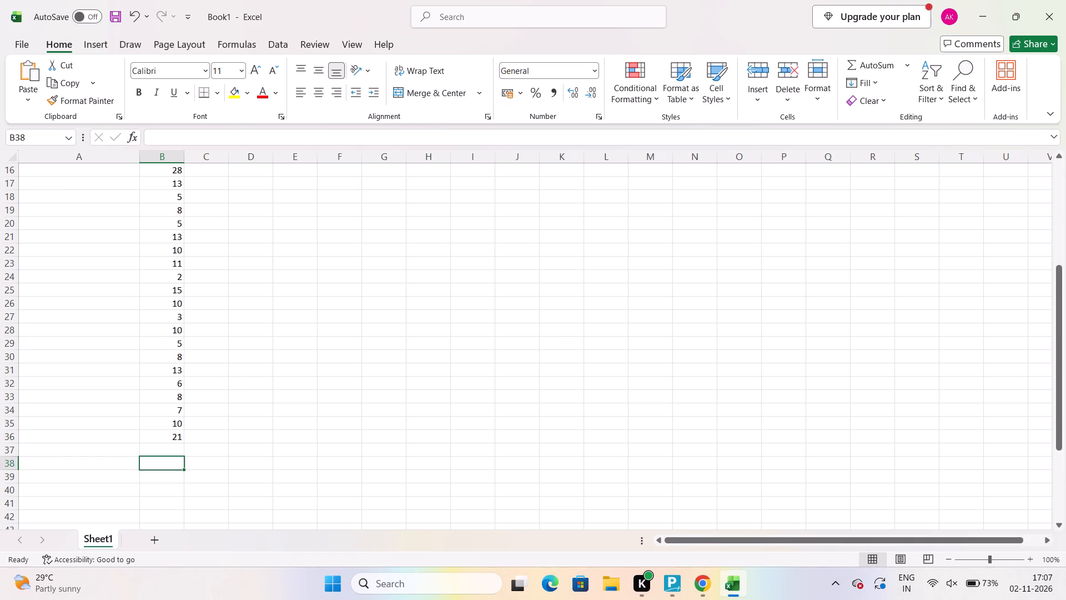
key("Up")
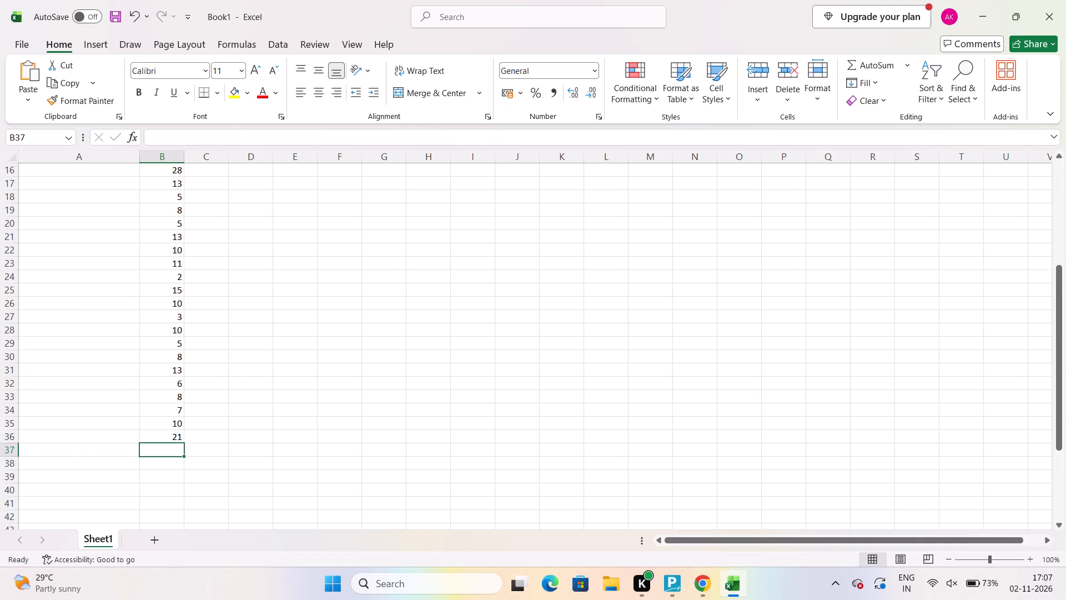
key("7")
key("Down")
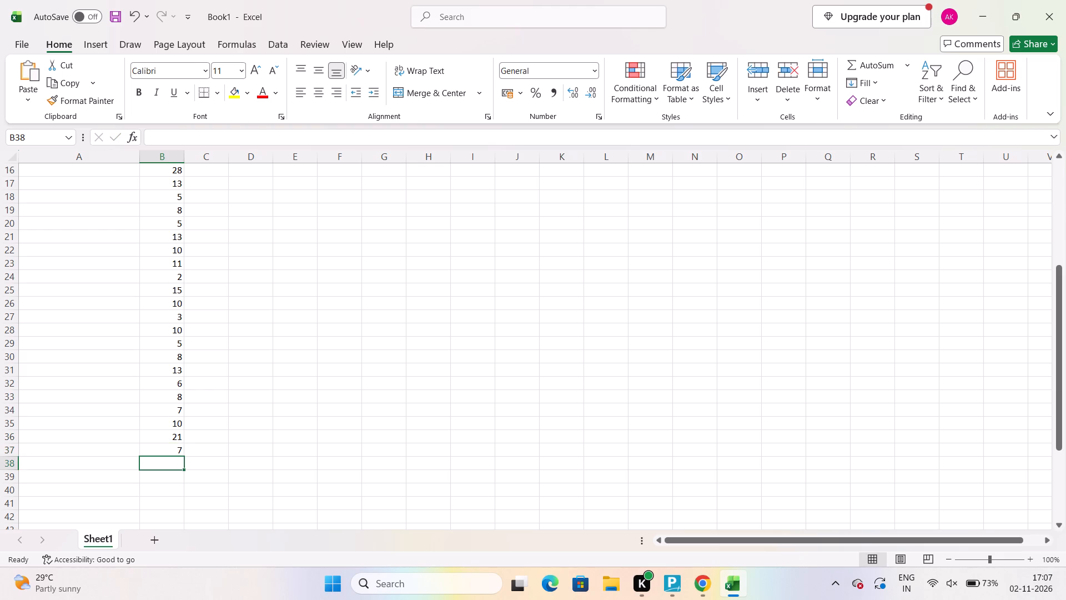
key("4")
key("Down")
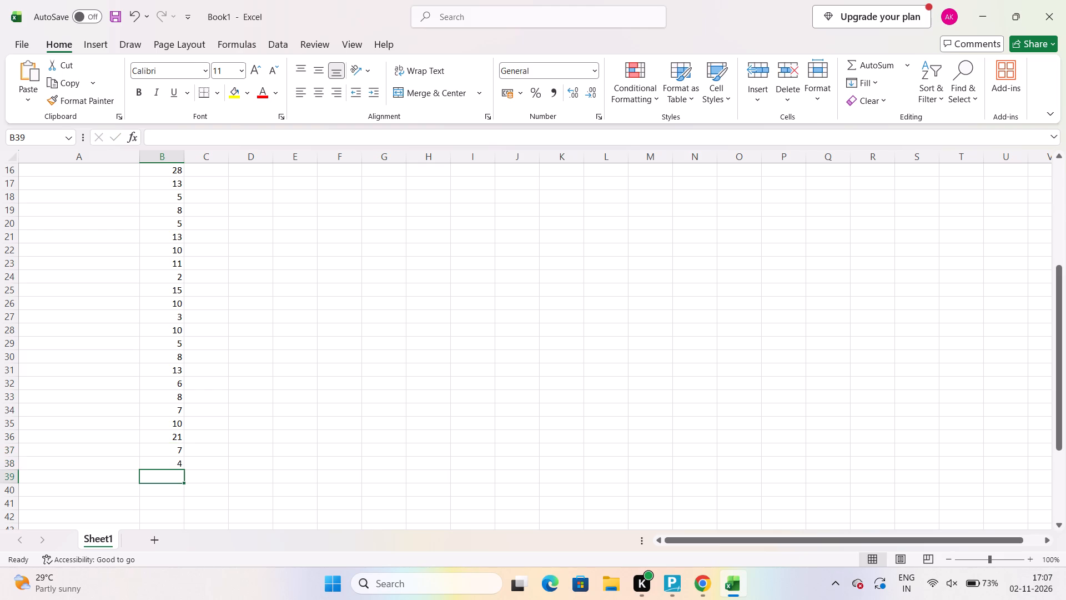
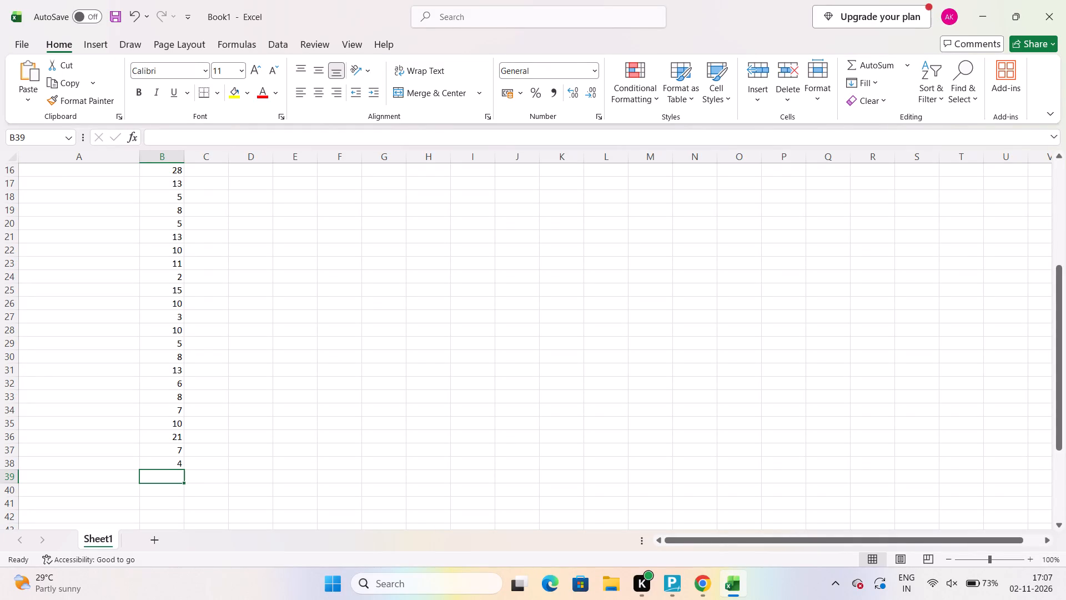
Continue the number list in column B by entering 14, 3, 5 and 9 in cells B39 through B42.
type("14")
key("Down")
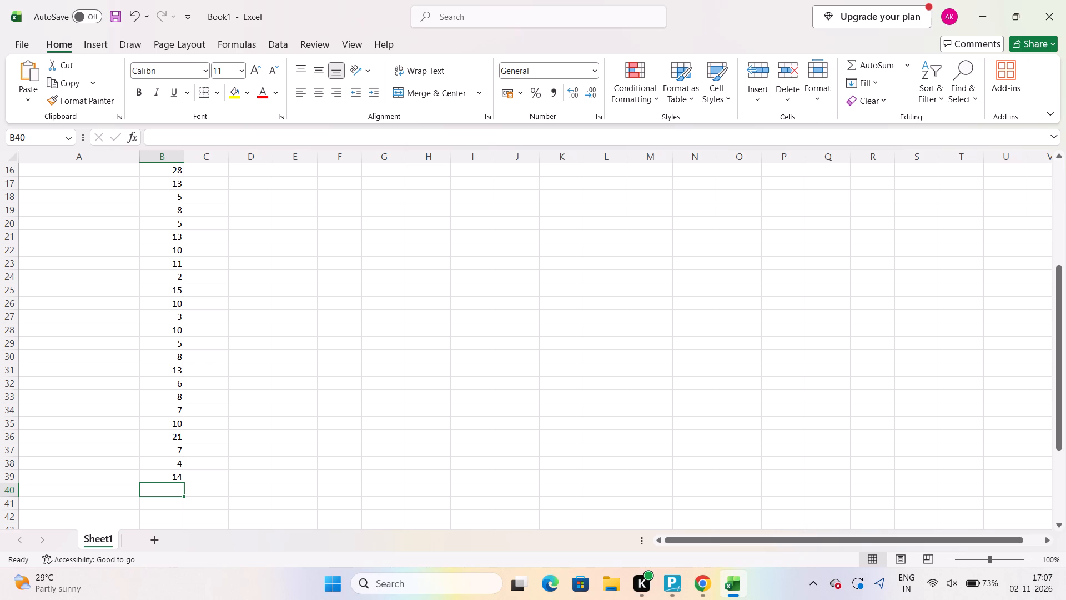
key("3")
key("Down")
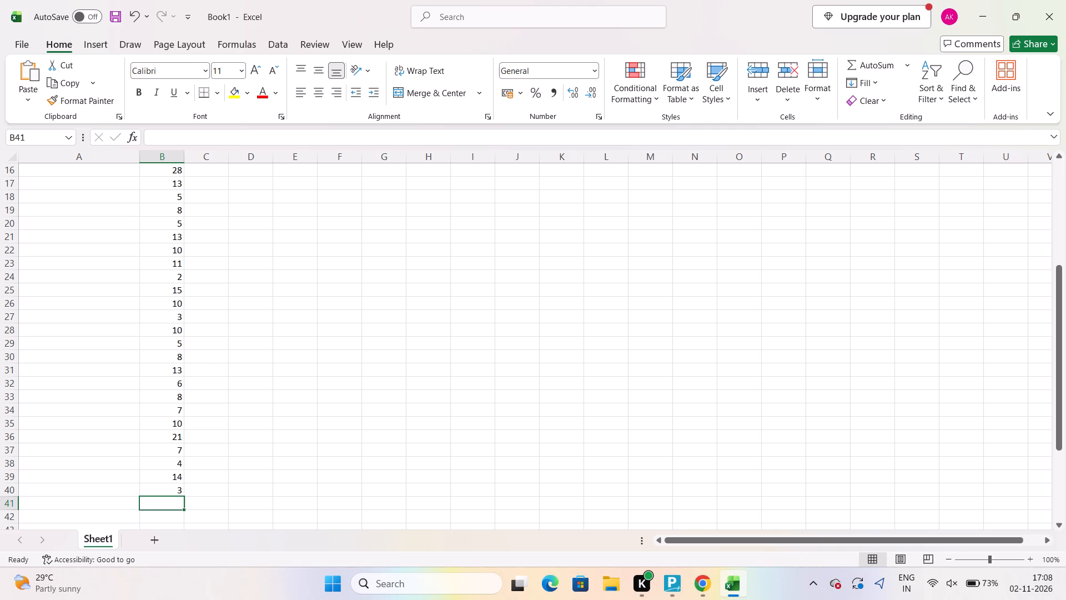
key("5")
key("Down")
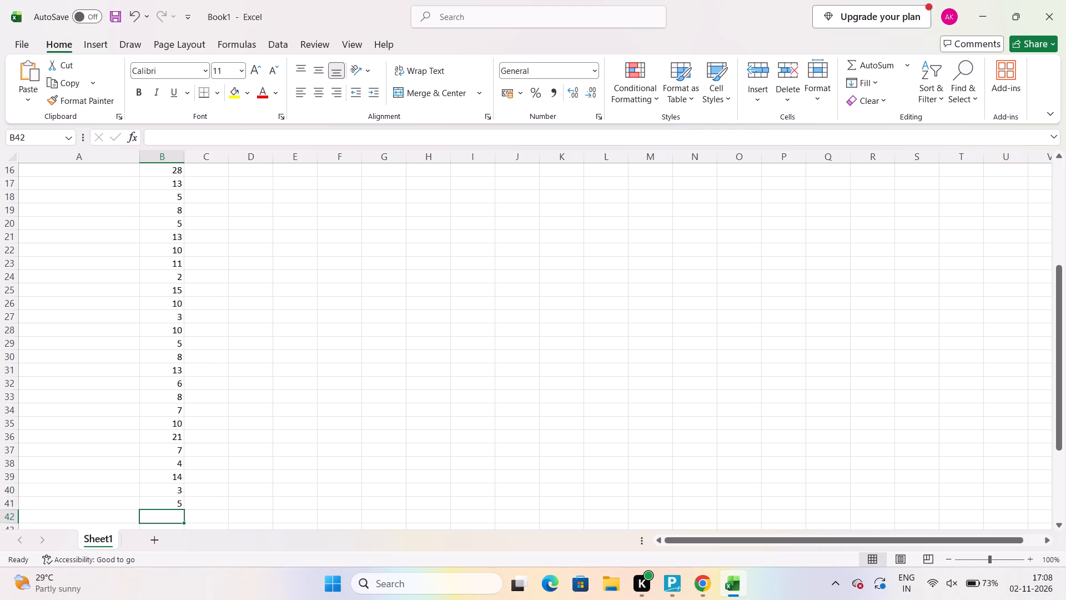
key("9")
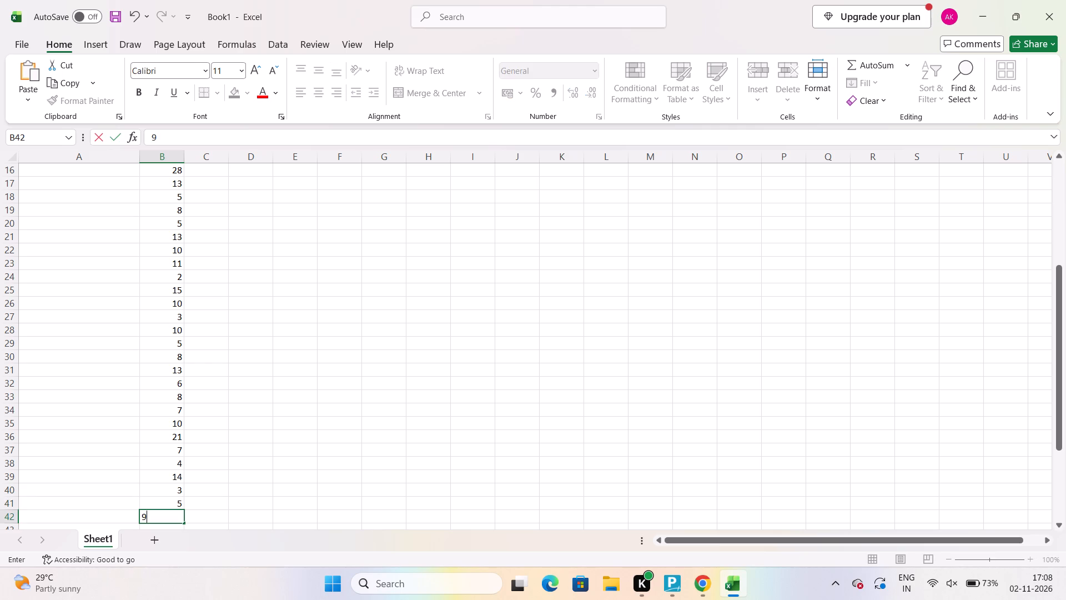
key("Down")
key("Down")
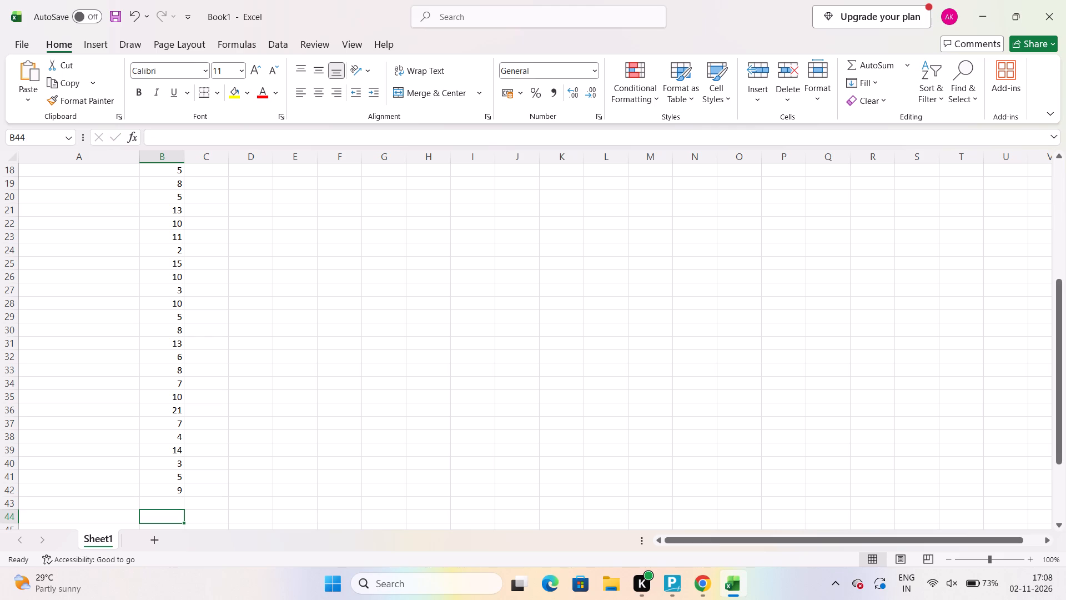
Extend the number list in column B by entering 7, 40 and 32 in cells B43 through B45.
left_click(174, 504)
scroll(240, 439, "down", 2)
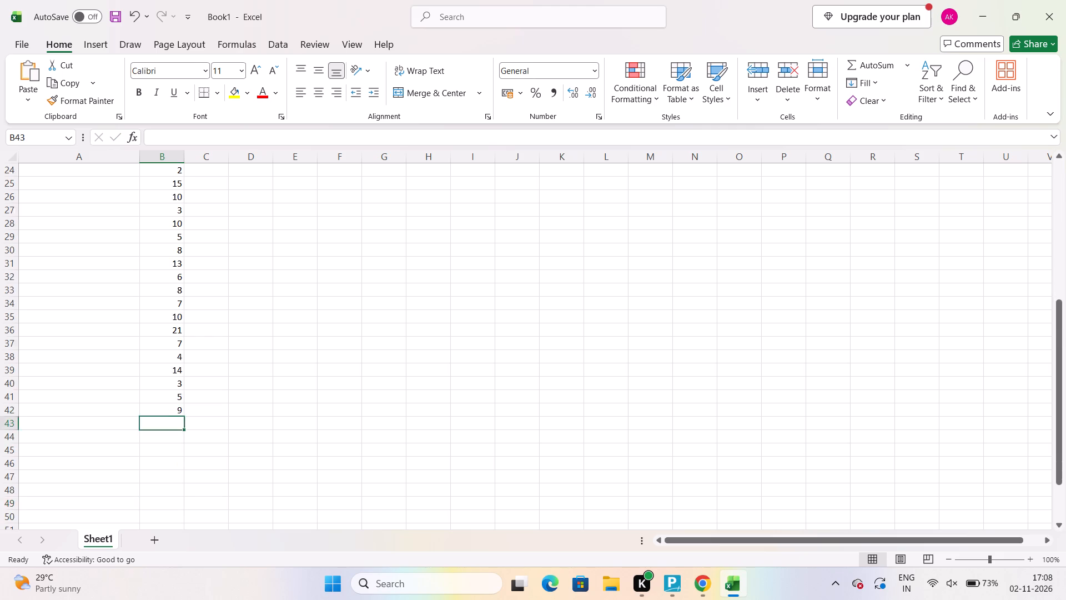
scroll(240, 439, "down", 1)
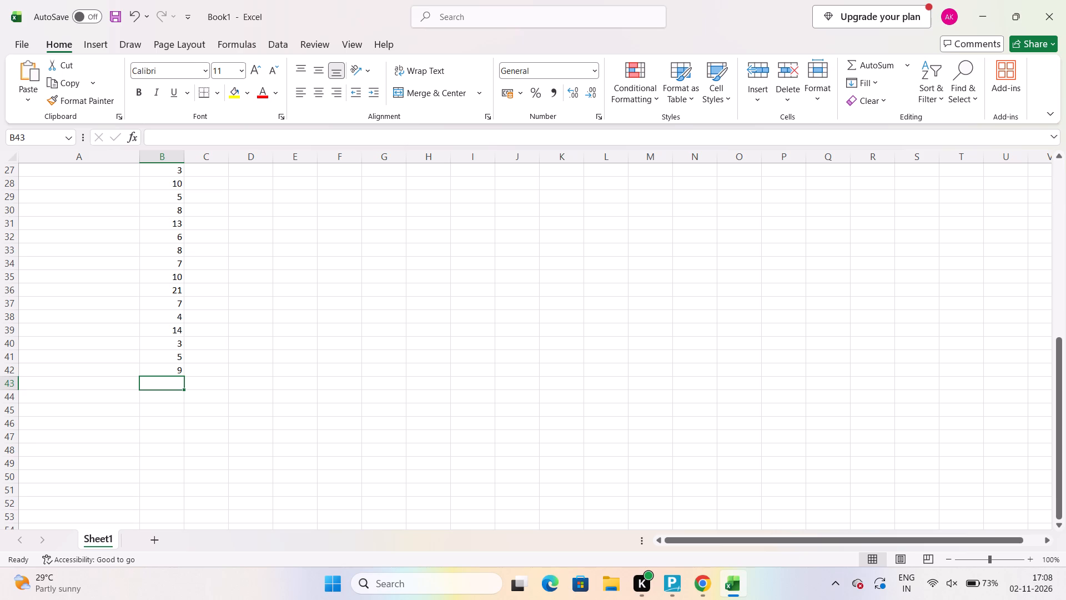
key("7")
key("Down")
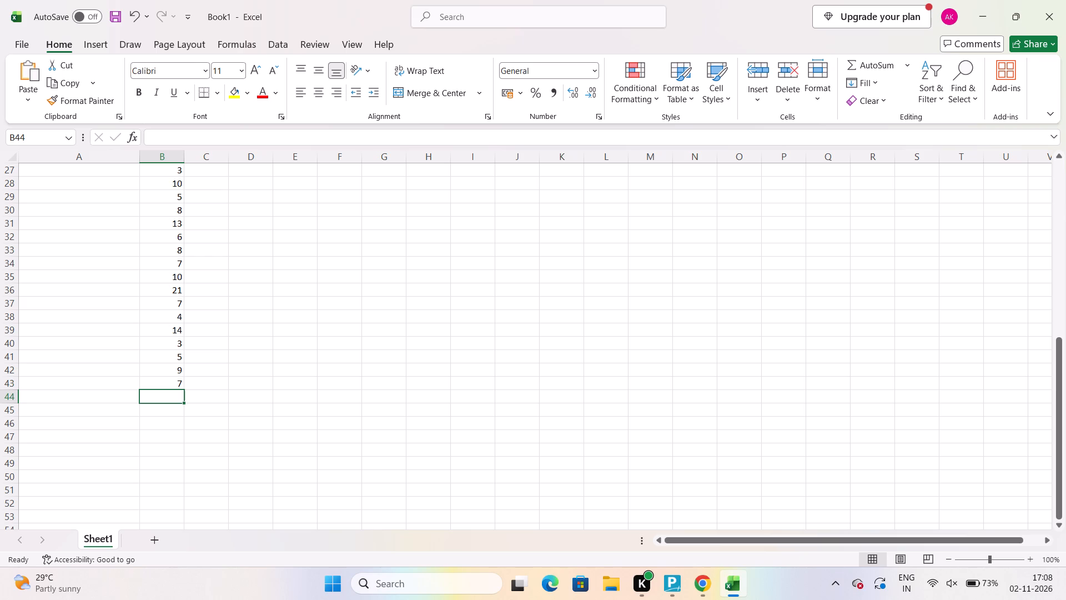
type("40")
key("Down")
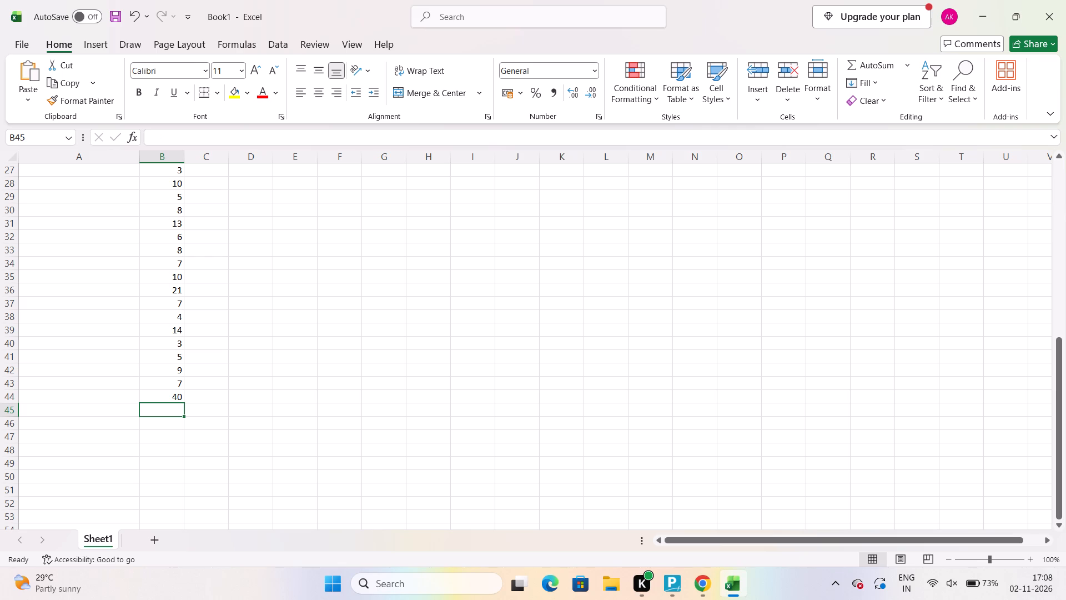
type("32")
key("Down")
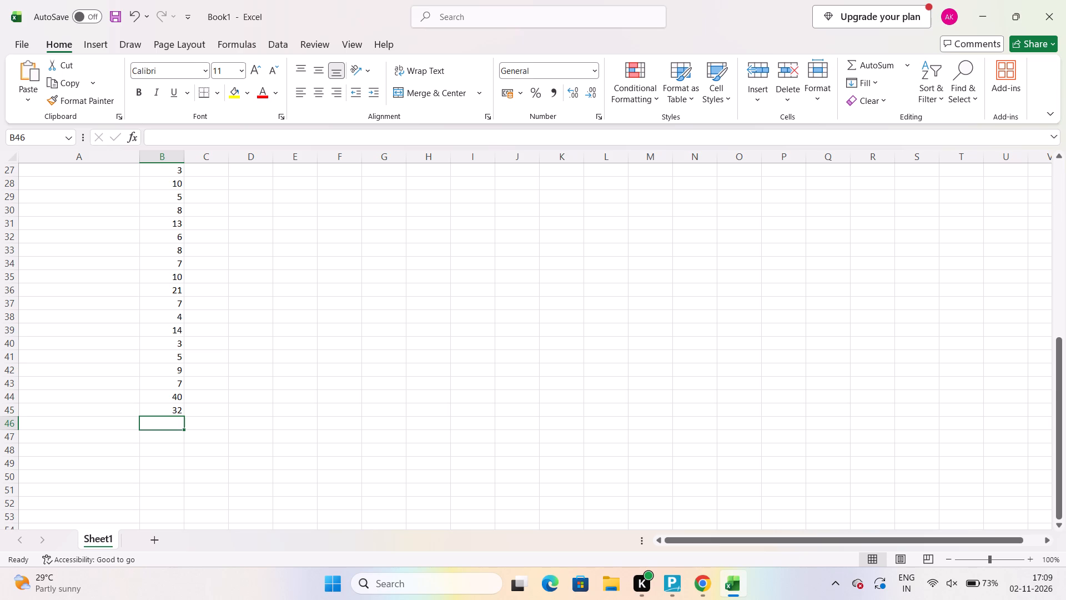
Start a second list of numbers in column C by entering 13 in cell C1 and 12 in cell C2.
scroll(238, 417, "up", 14)
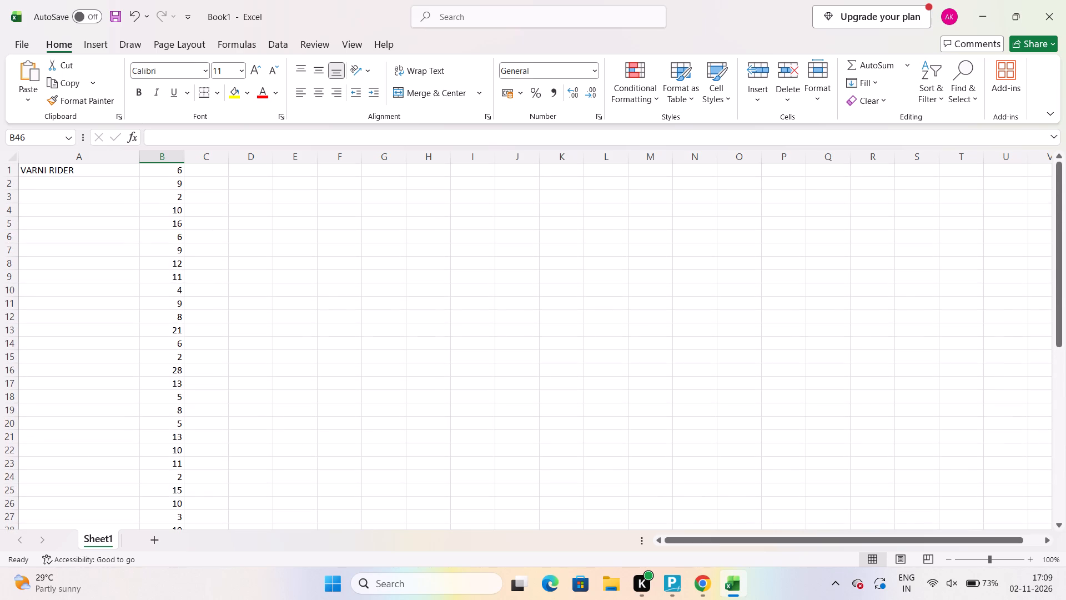
scroll(238, 417, "up", 6)
scroll(209, 399, "down", 7)
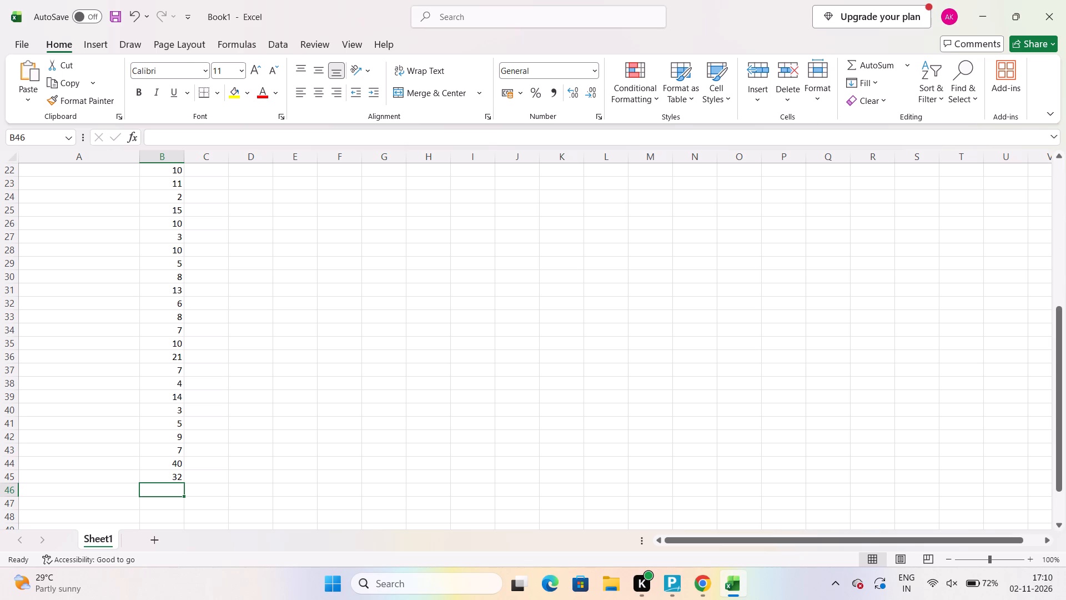
scroll(209, 399, "up", 14)
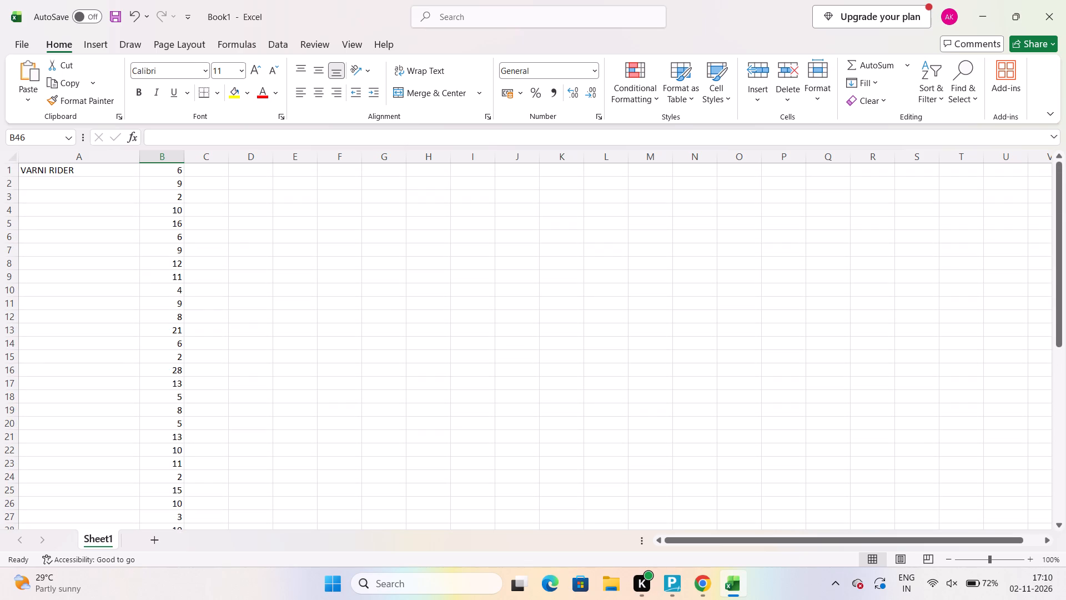
scroll(209, 399, "up", 2)
left_click(203, 170)
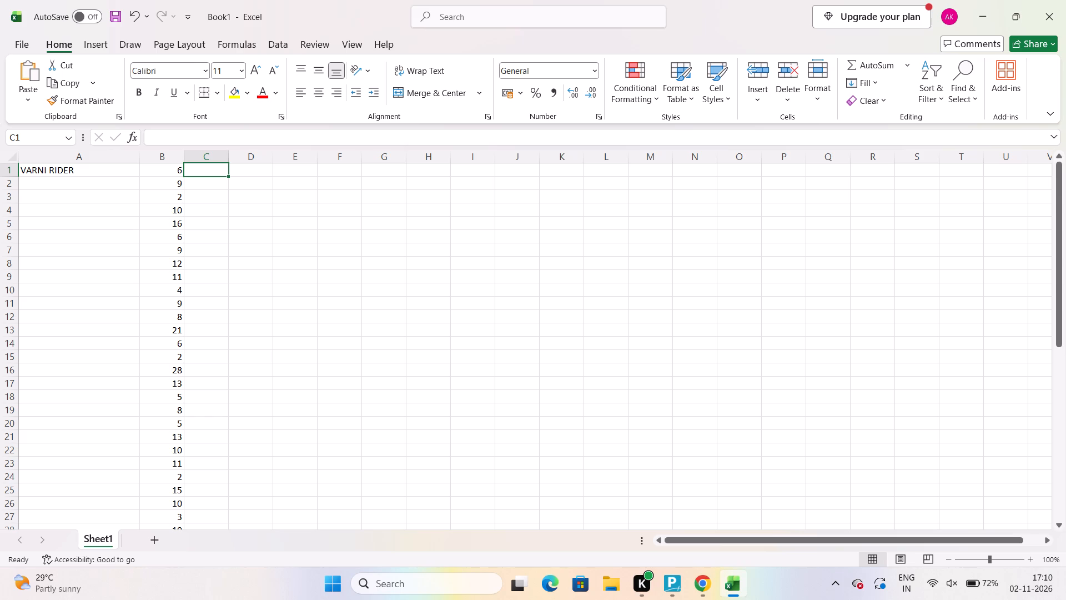
key("1")
key("3")
key("Down")
type("12")
key("Down")
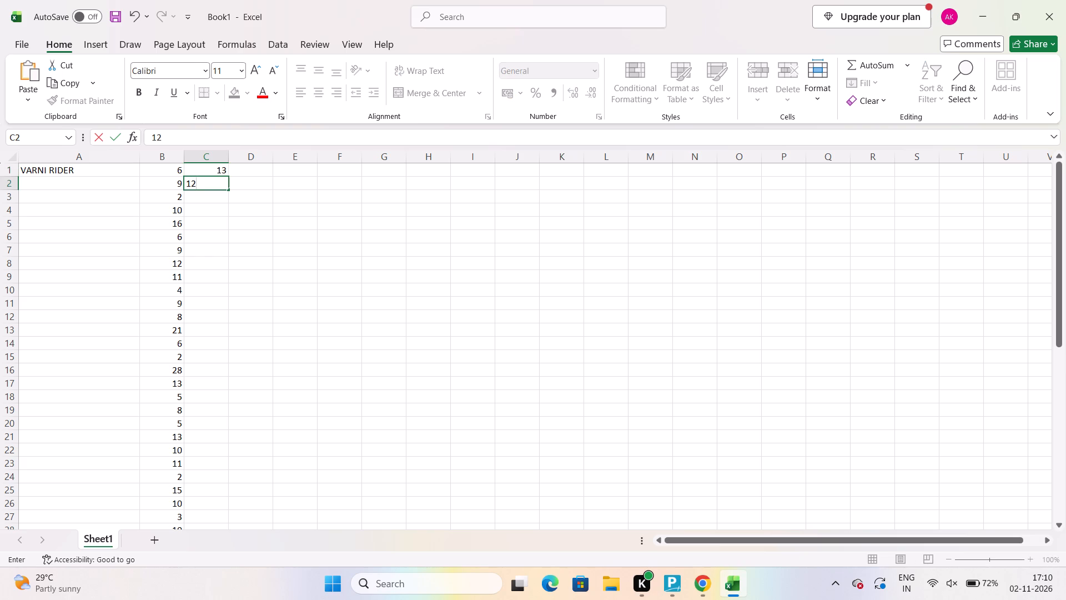
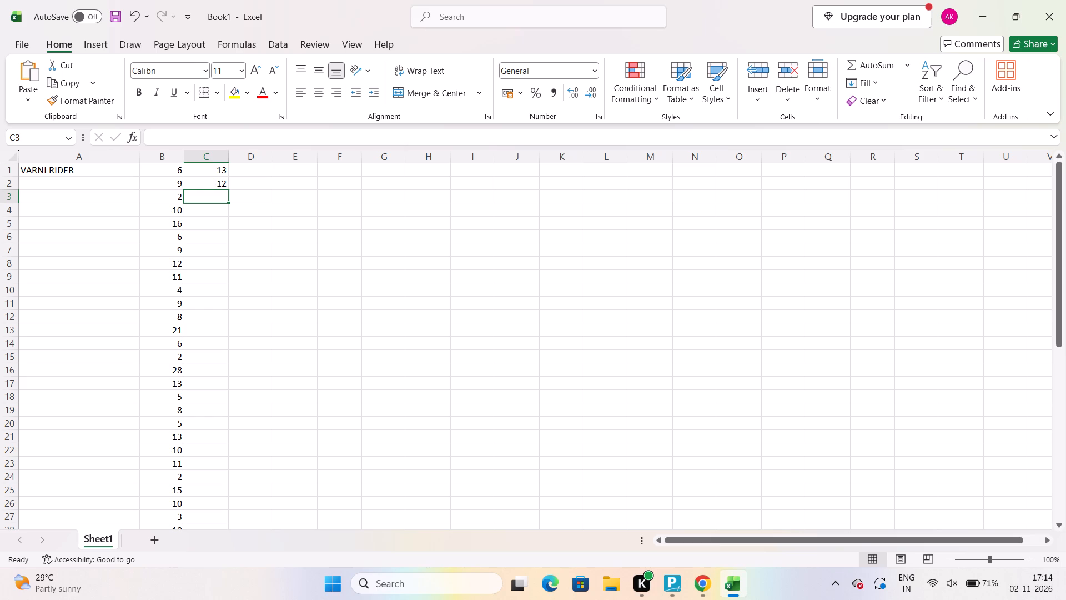
Continue the number list in column C by entering 10, 10, 9 and 3 in cells C3 through C6.
type("10")
key("Down")
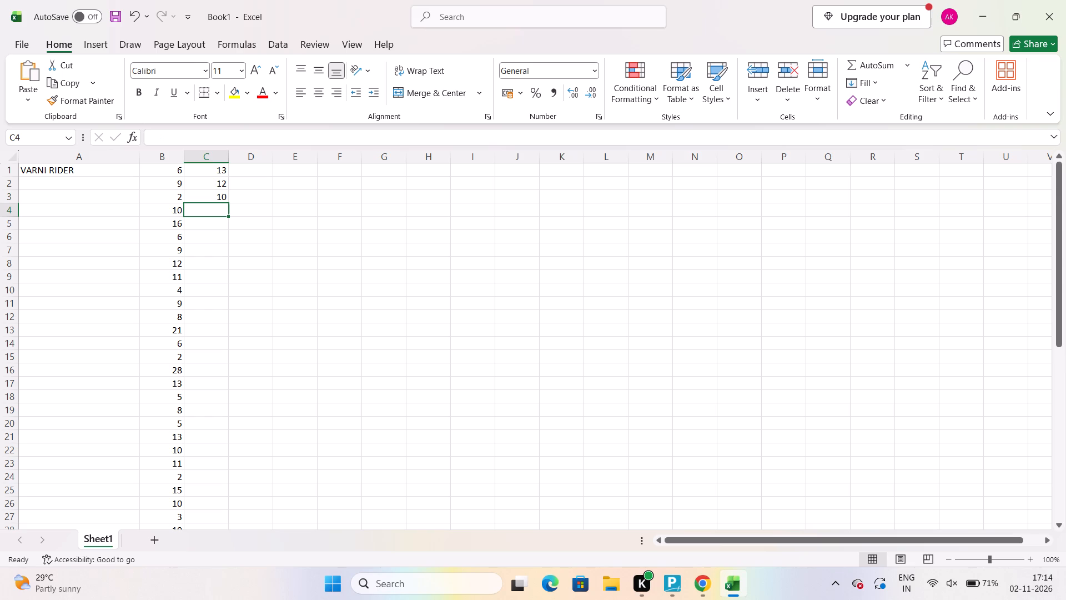
type("10")
key("Down")
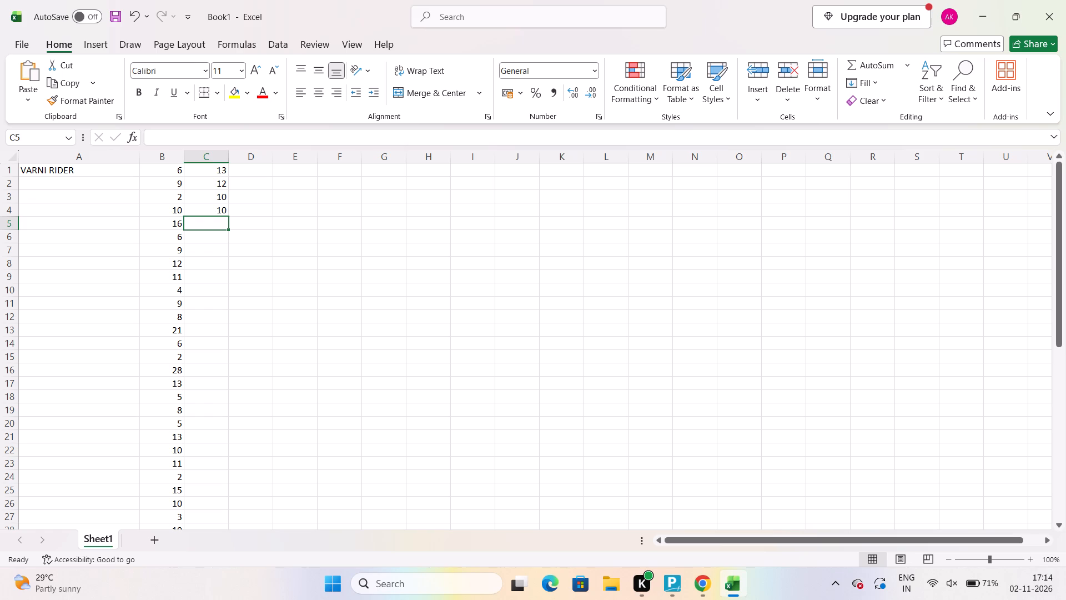
key("9")
key("Down")
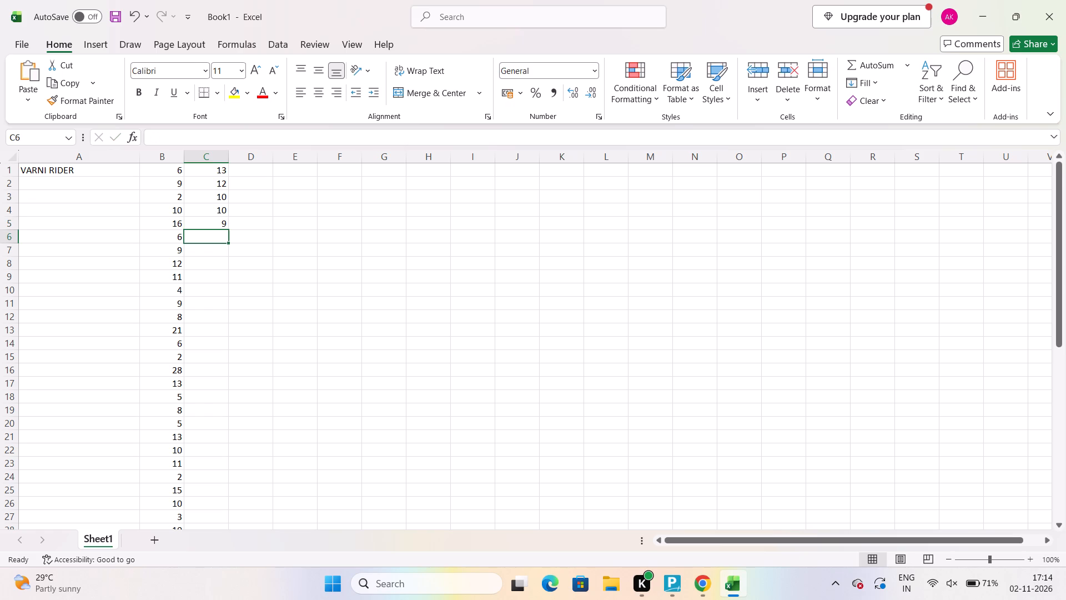
key("3")
key("Down")
key("Down")
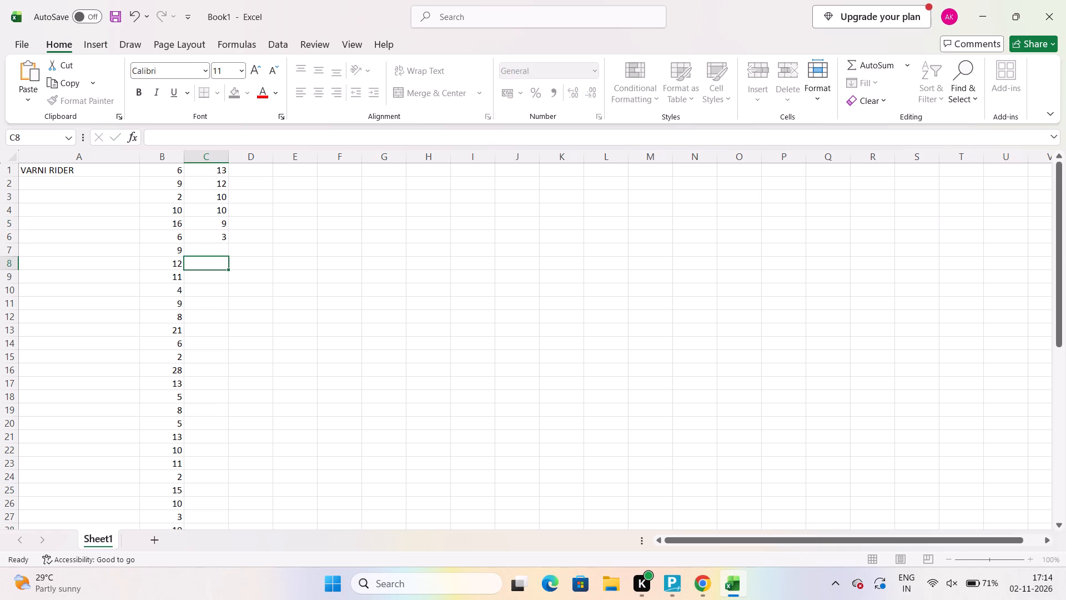
key("Up")
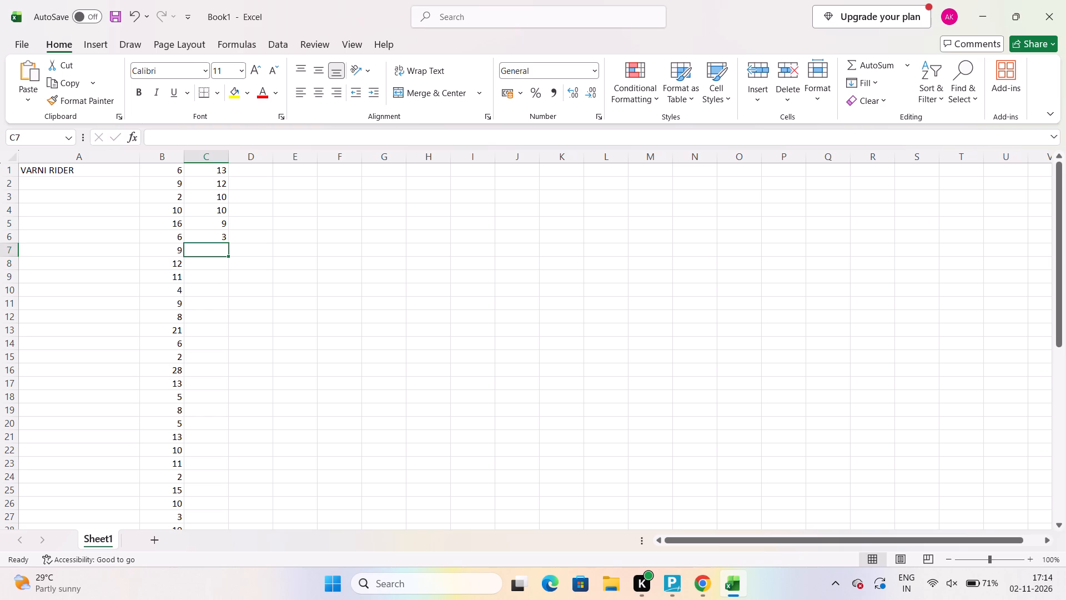
Extend the number list in column C by entering 8, 3, 10 and 12 in cells C7 through C10.
key("8")
key("Down")
key("Down")
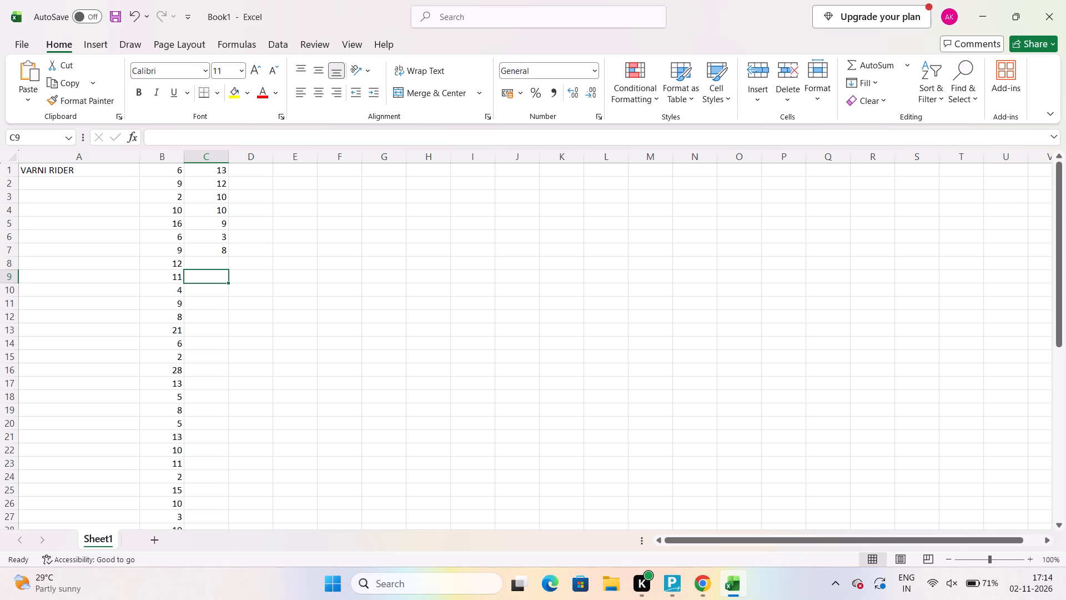
key("Up")
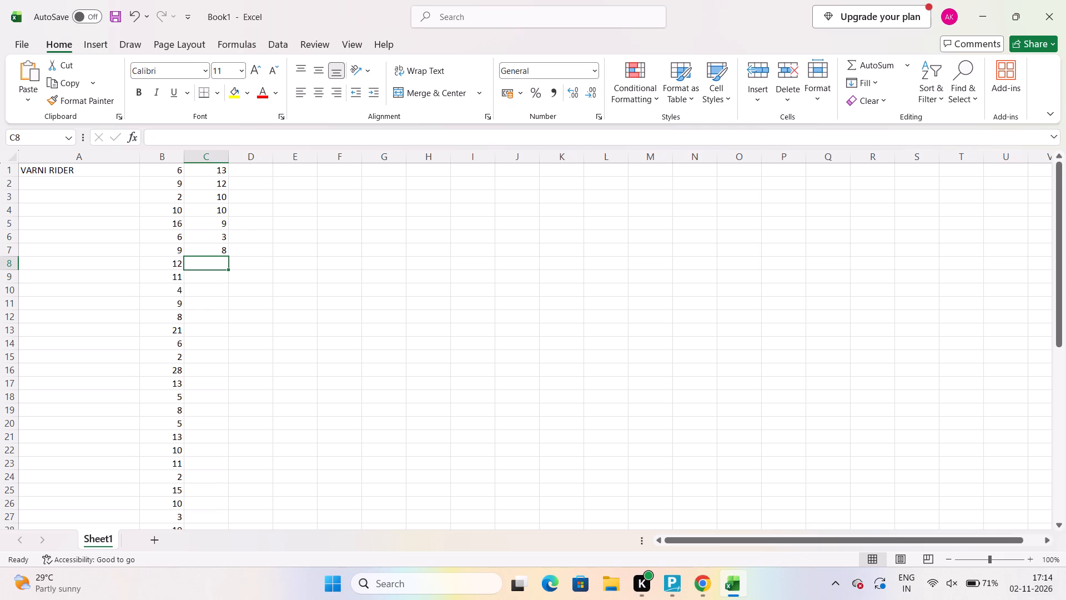
key("3")
key("Down")
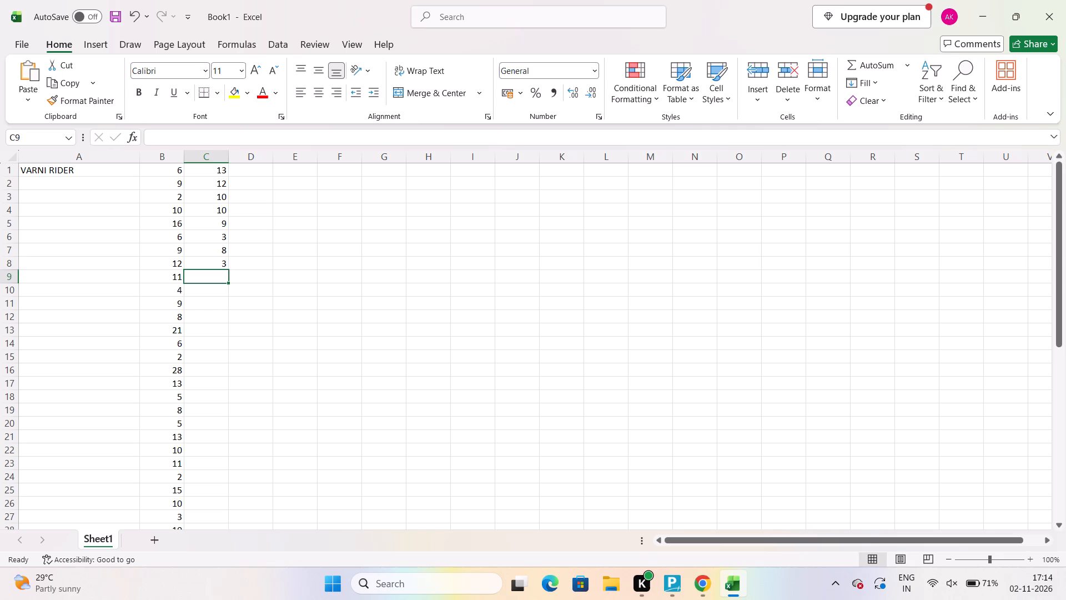
type("10")
key("Down")
type("12")
key("Down")
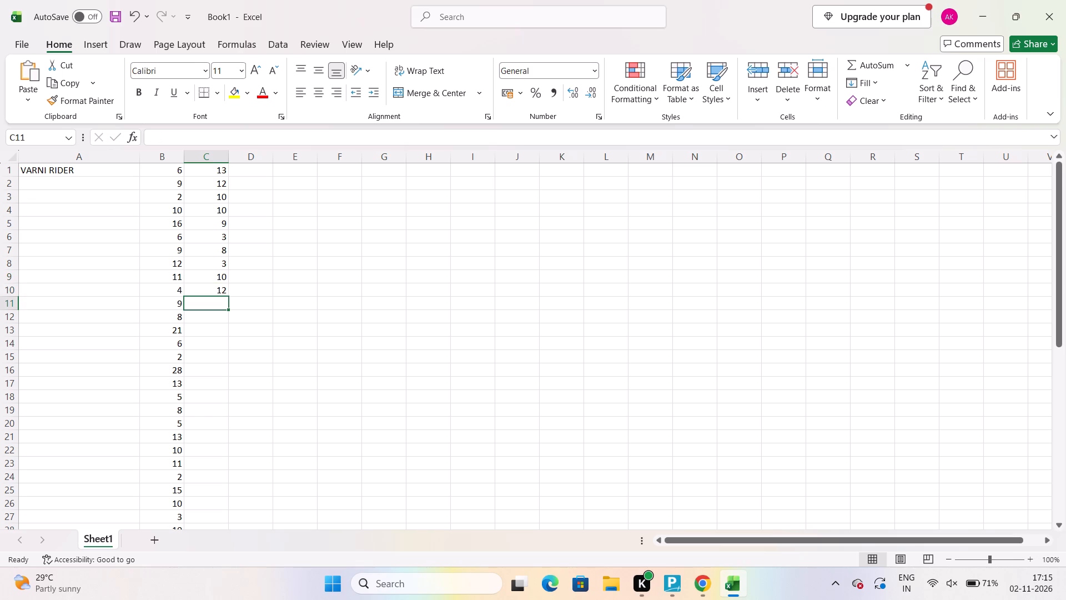
Continue the column C list by entering 9, 11, 2 and 9 in cells C11 through C14.
key("9")
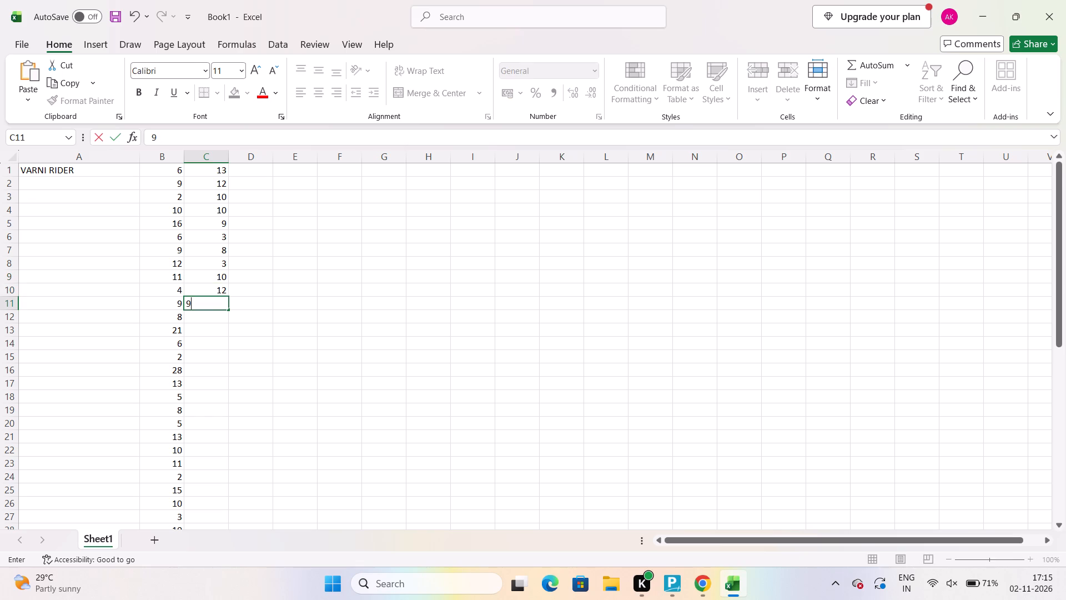
key("Down")
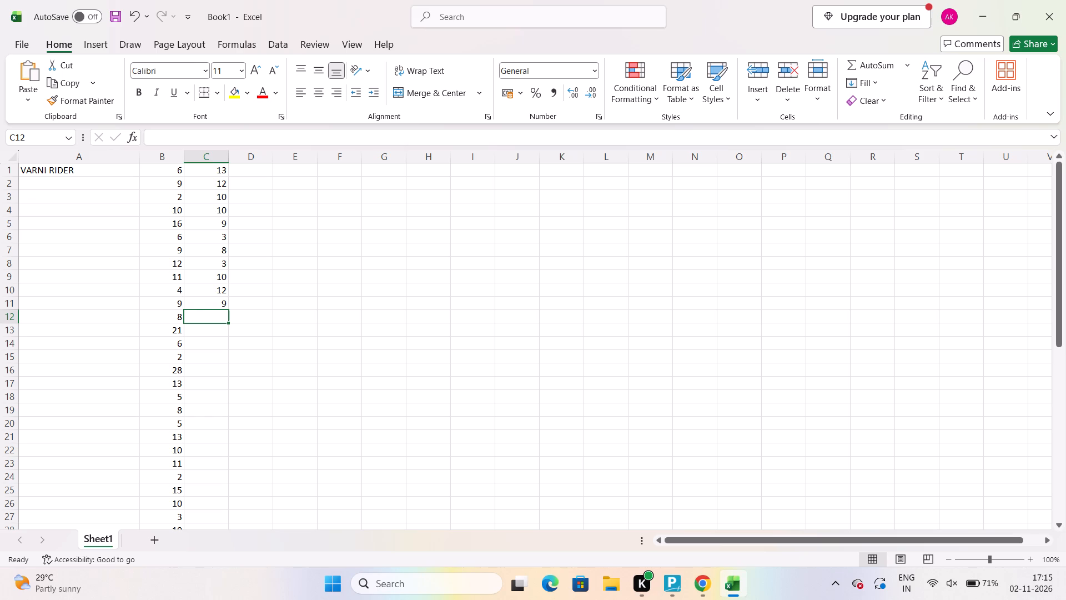
type("11")
key("Down")
key("Down")
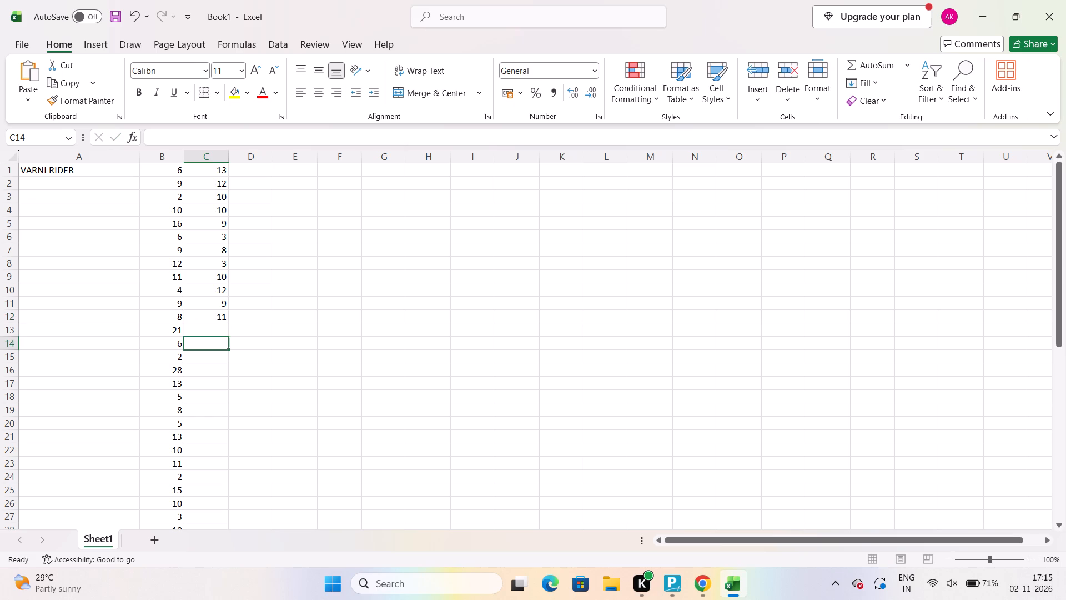
key("Up")
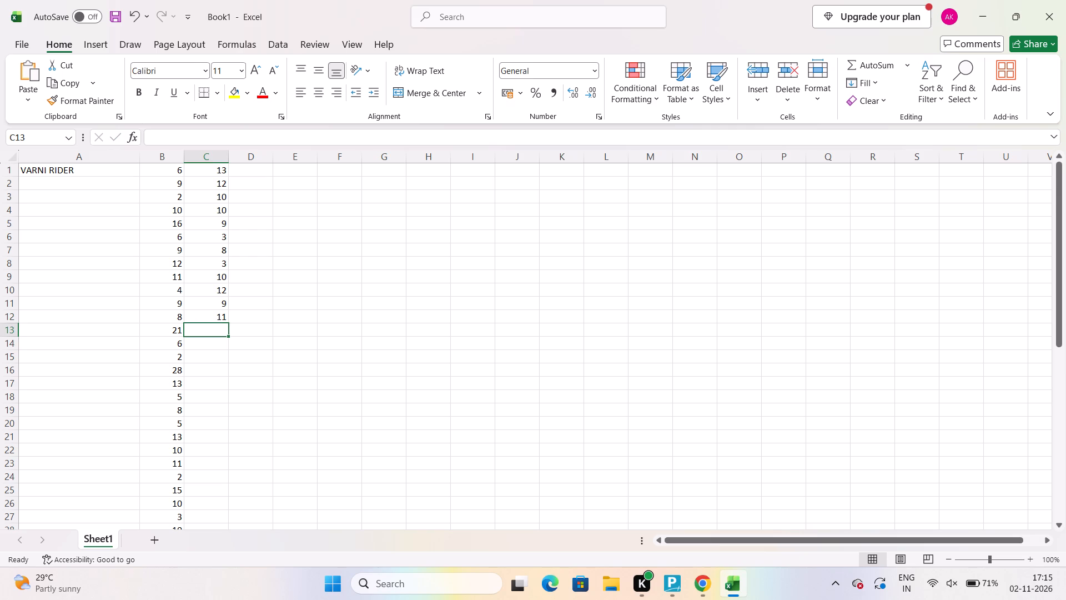
key("2")
key("Down")
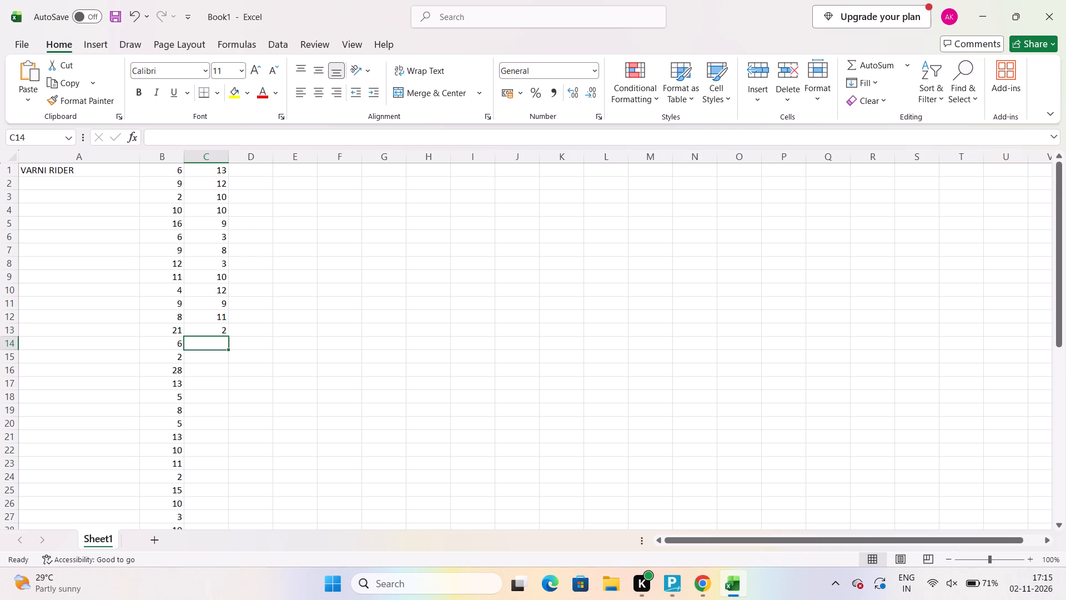
key("9")
key("Down")
key("Down")
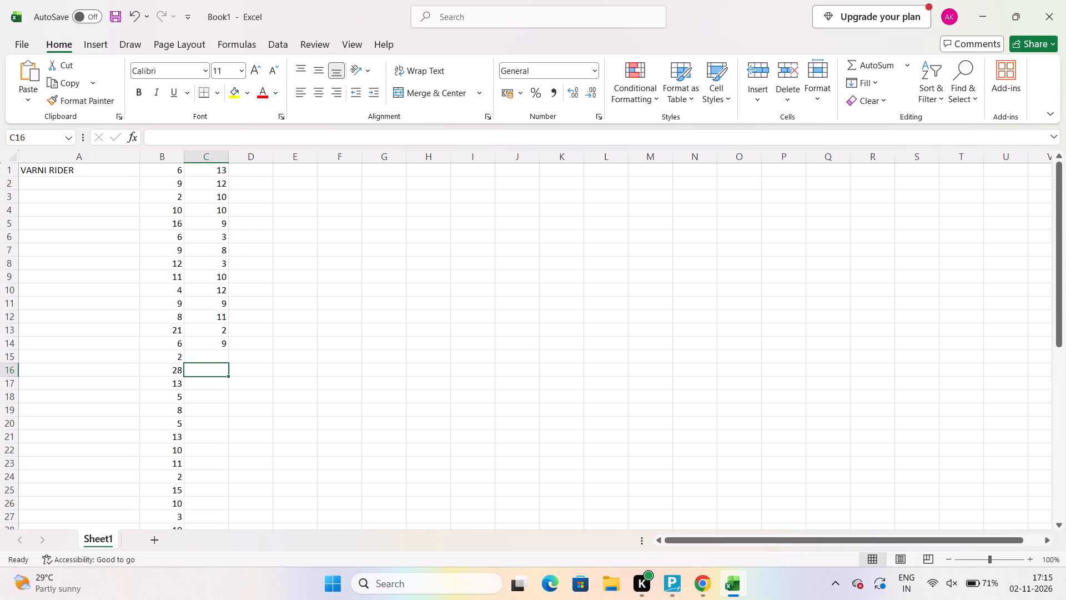
key("Up")
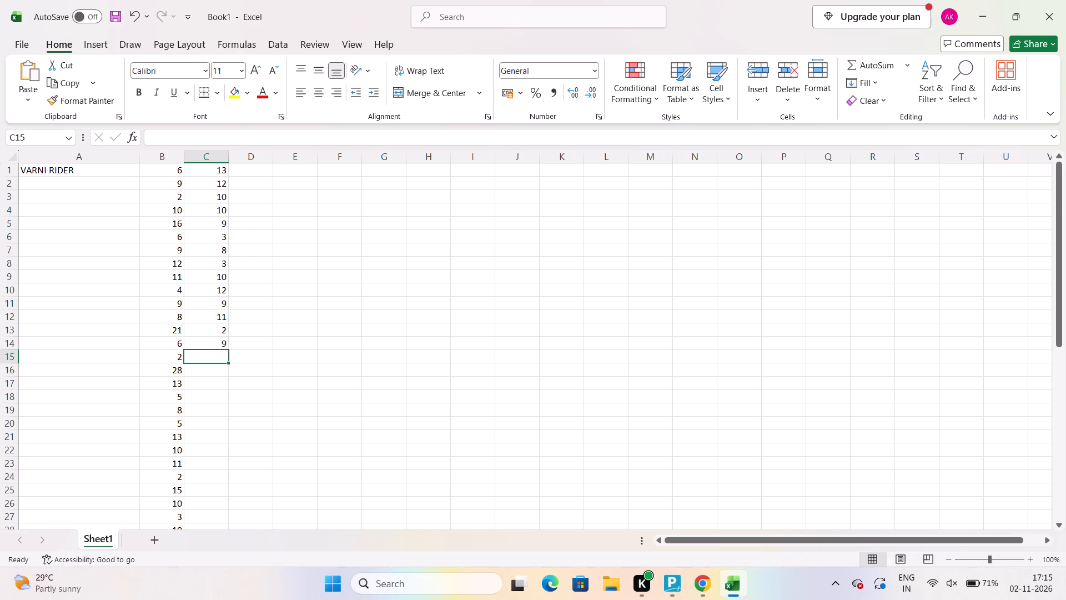
Extend the column C list by entering 10, 3 and 27 in cells C15 through C17.
type("10")
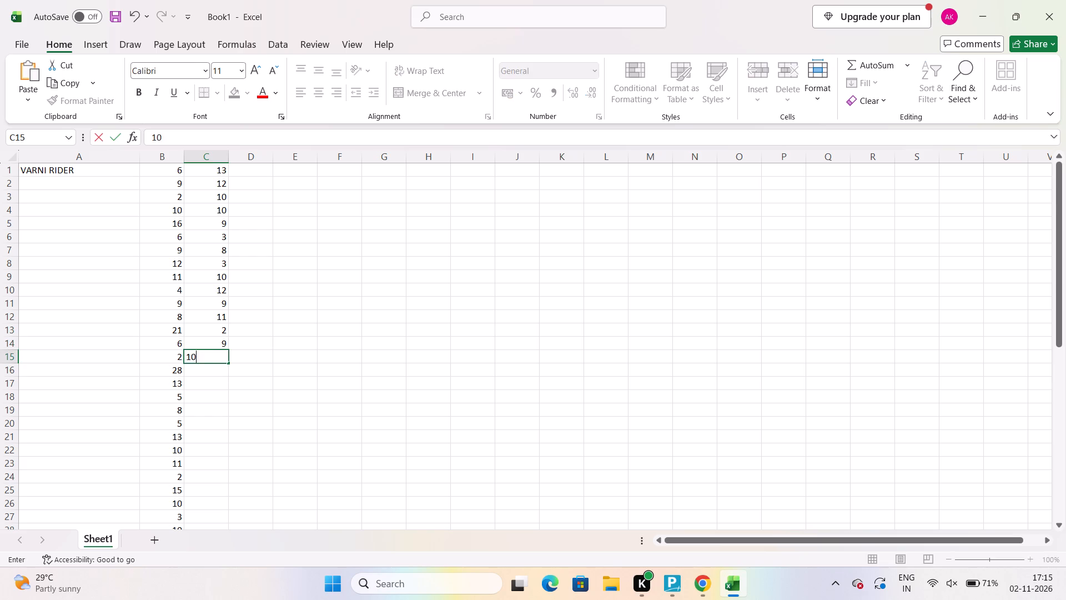
key("Down")
key("Down")
key("Up")
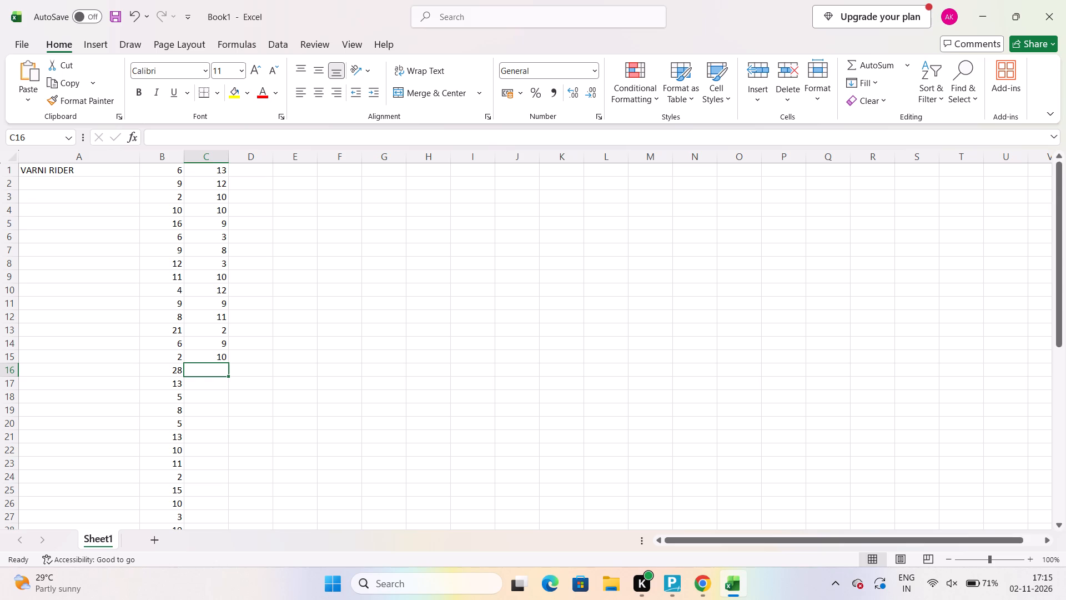
key("3")
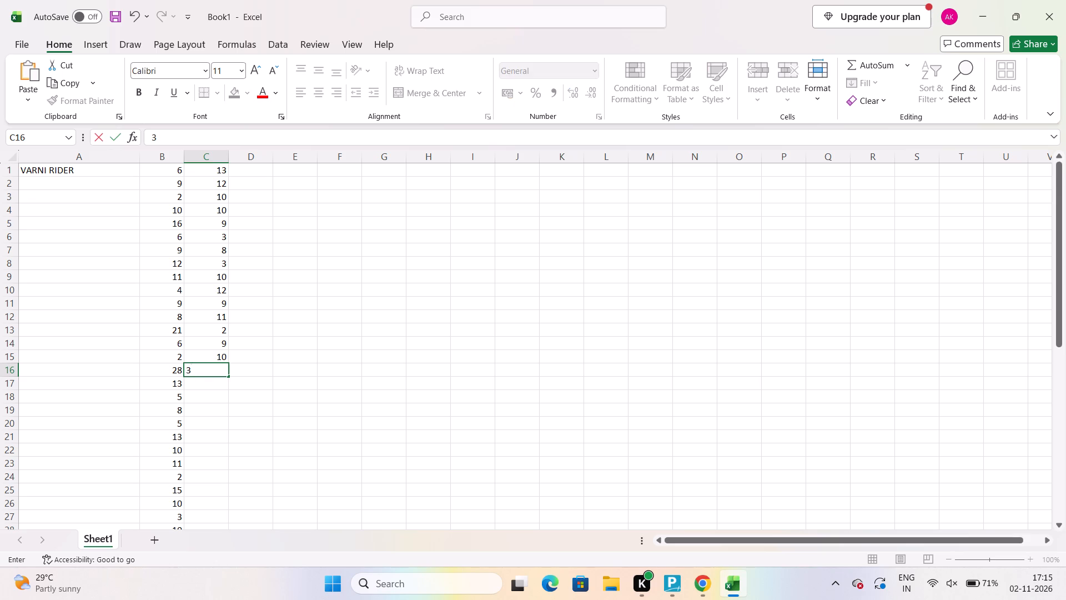
key("Down")
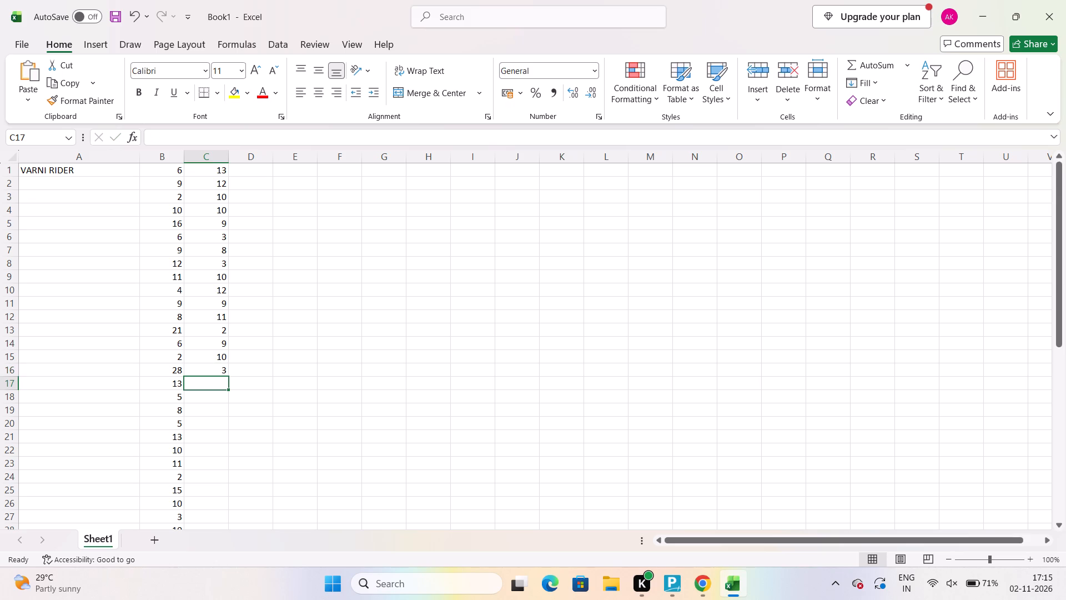
type("27")
key("Down")
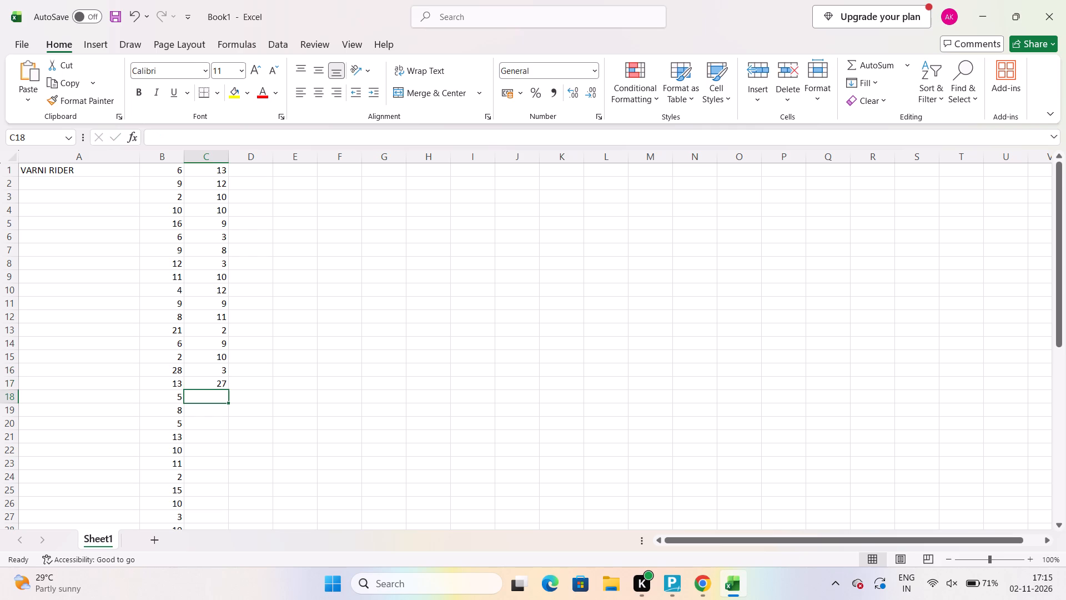
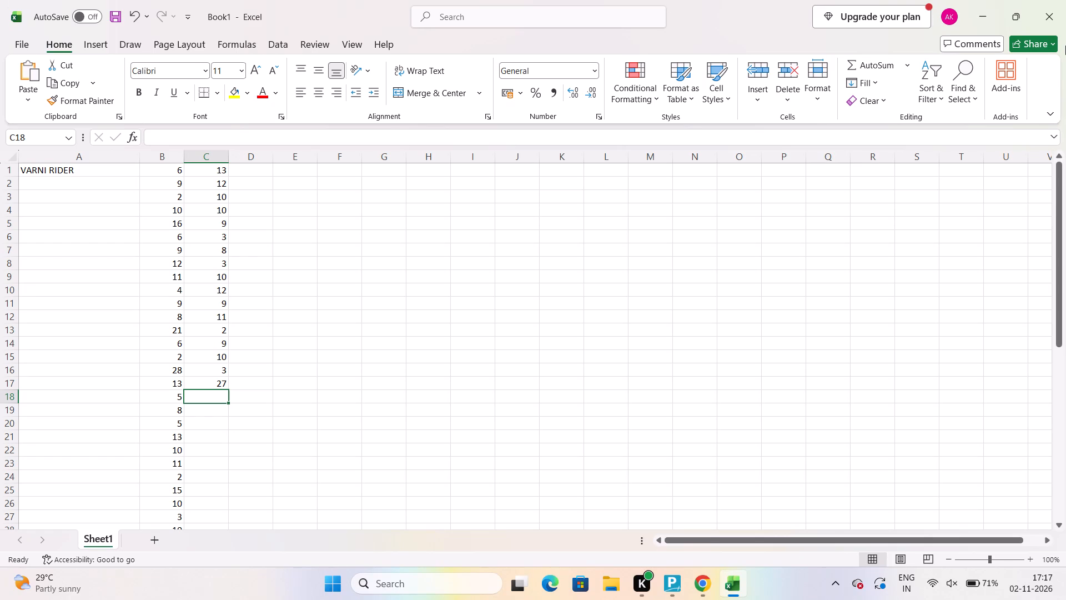
Continue the column C list by entering 10, 10, 160, 17 and 15 in cells C18 through C22.
type("10")
key("Down")
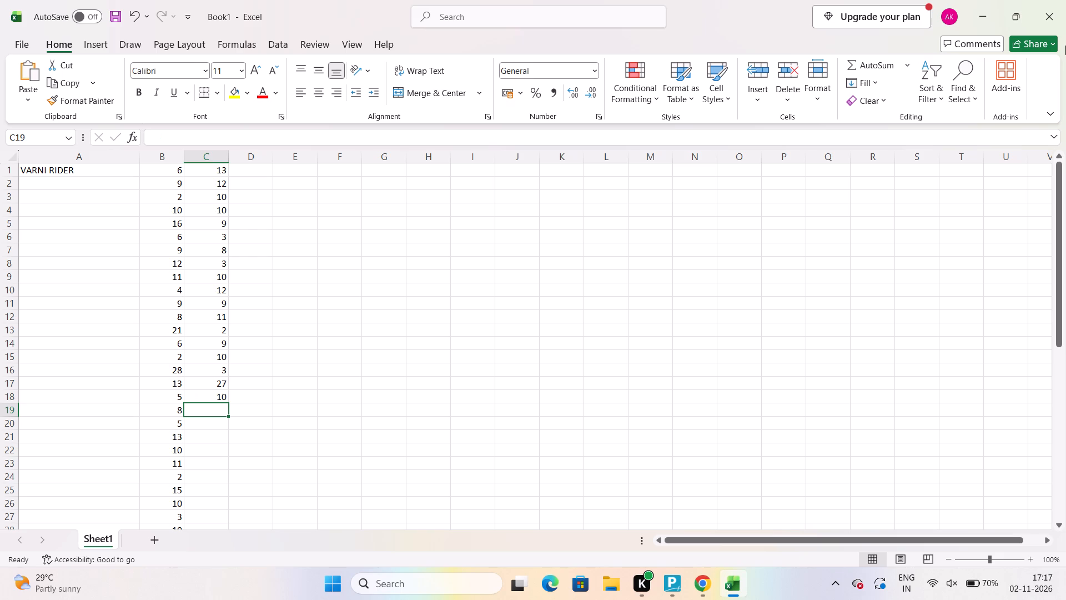
type("10")
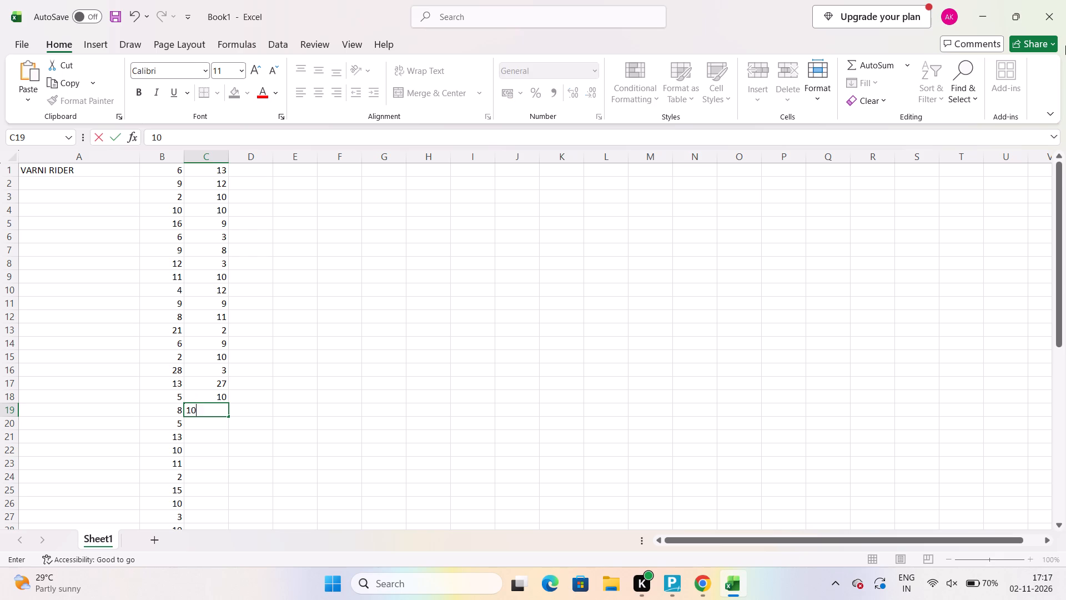
key("Down")
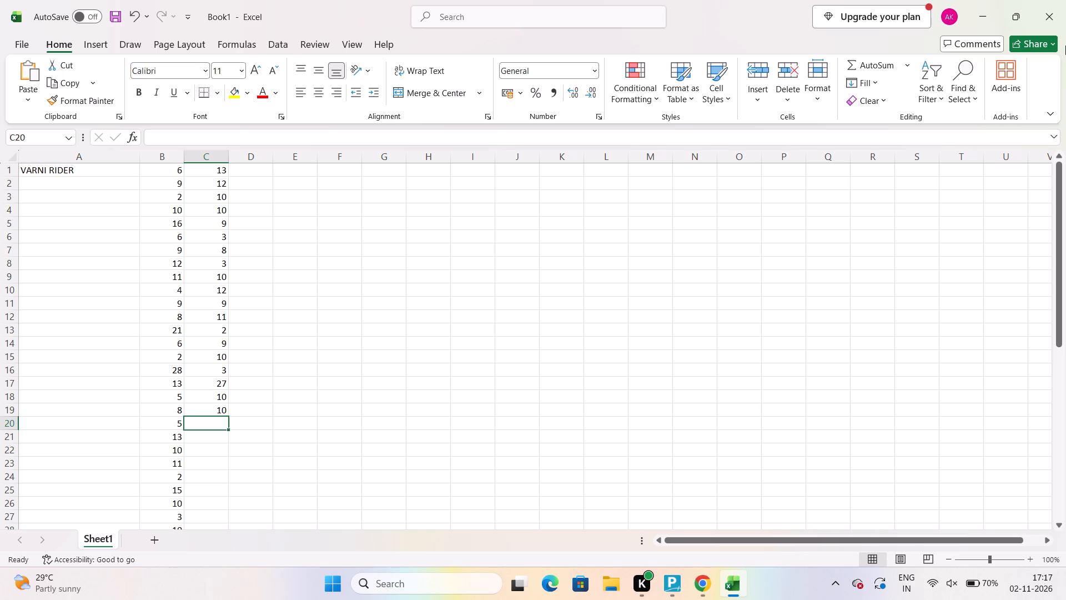
type("160")
key("Down")
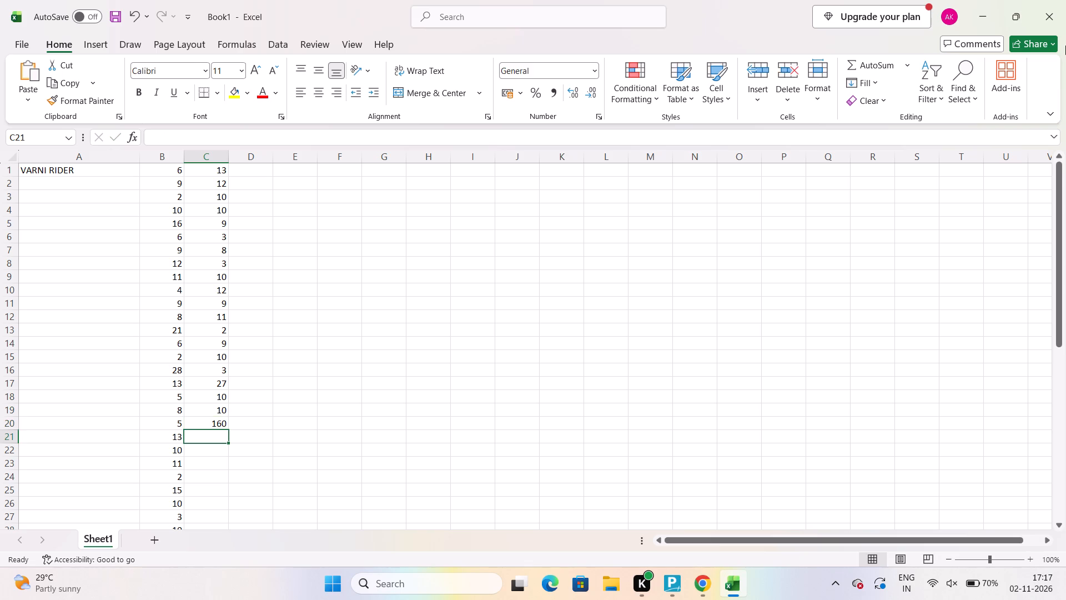
type("17")
key("Down")
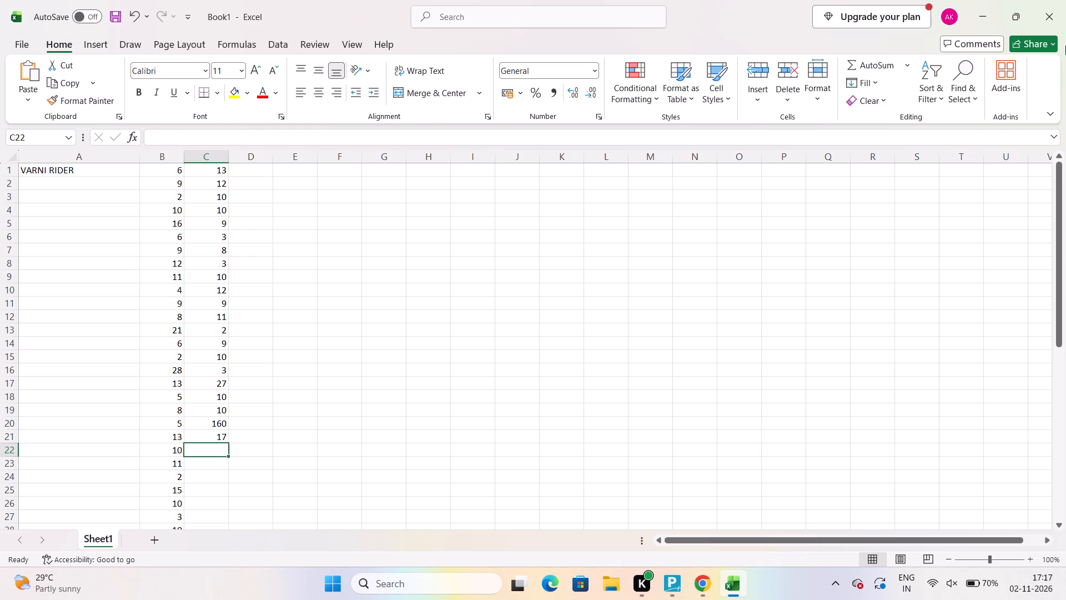
type("15")
key("Down")
key("Down")
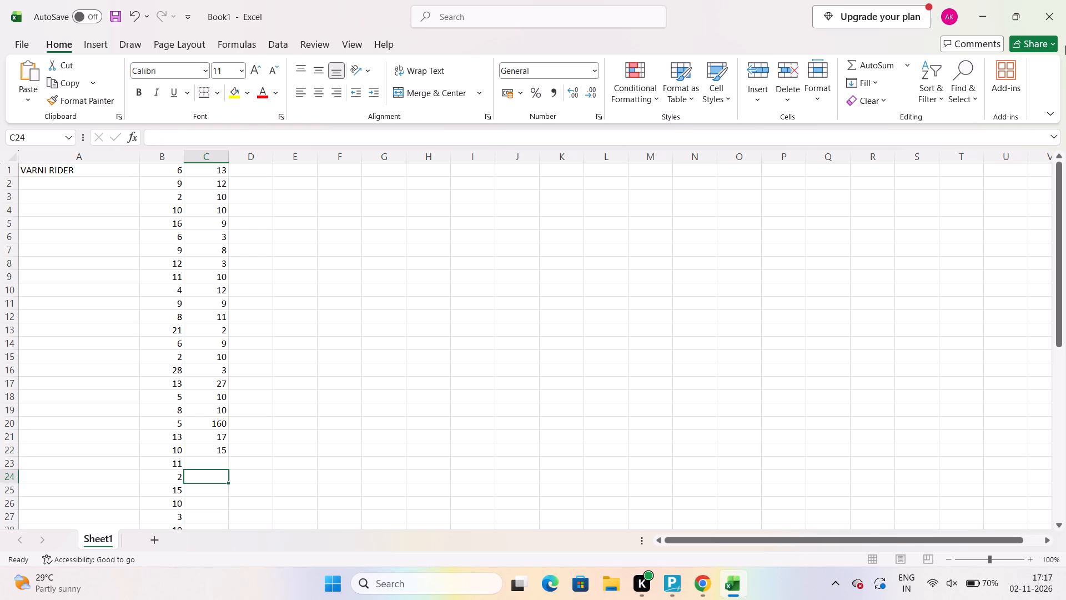
key("Up")
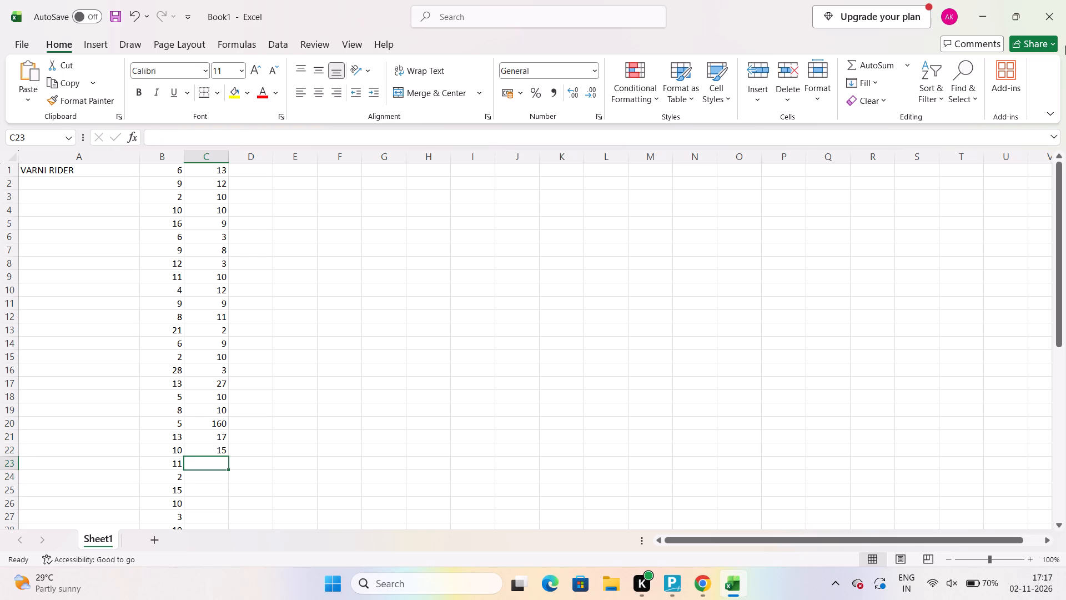
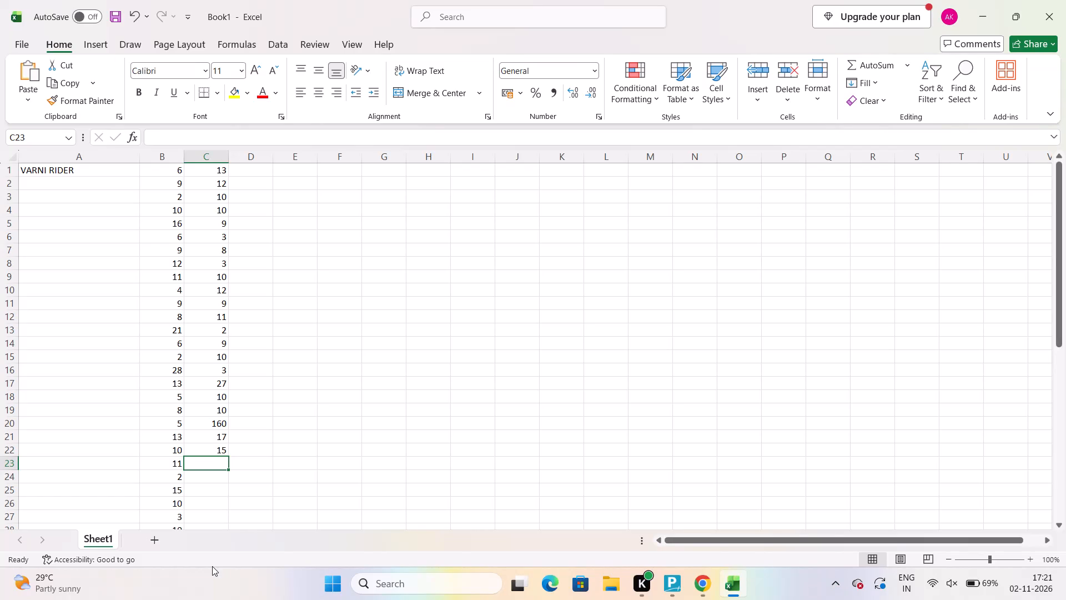
Continue the column C list by entering 18, 11, 16 and 12 in cells C23 through C26.
left_click(222, 443)
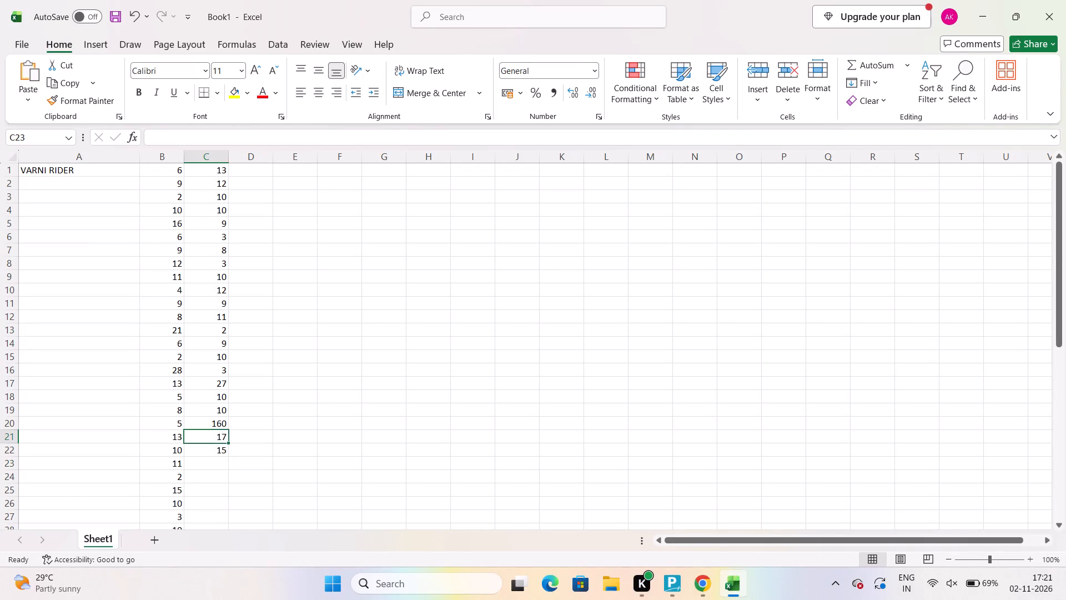
left_click(220, 429)
left_click(221, 453)
left_click(218, 460)
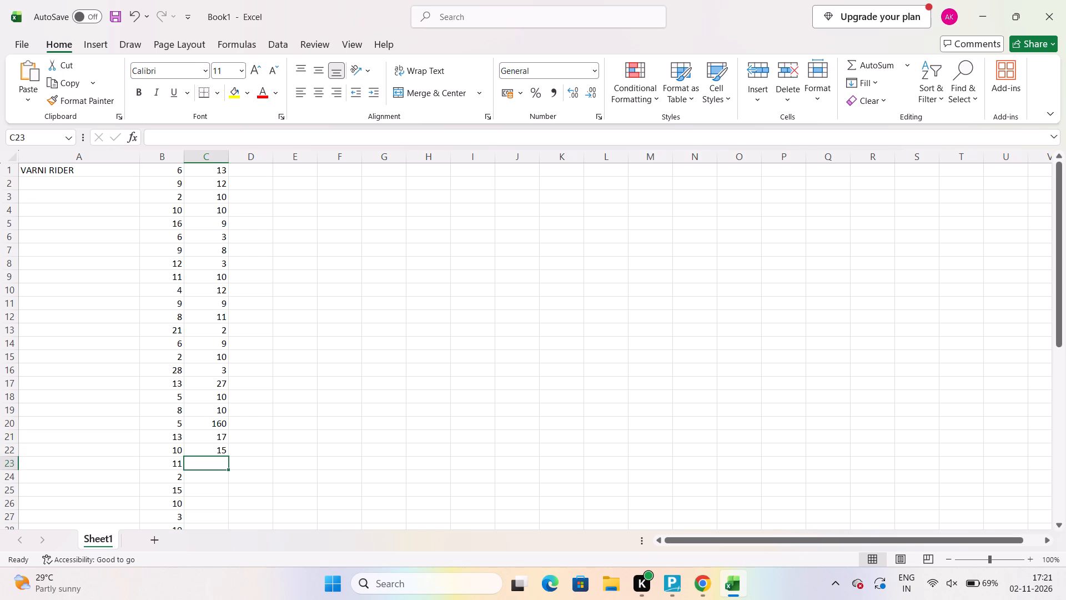
type("18")
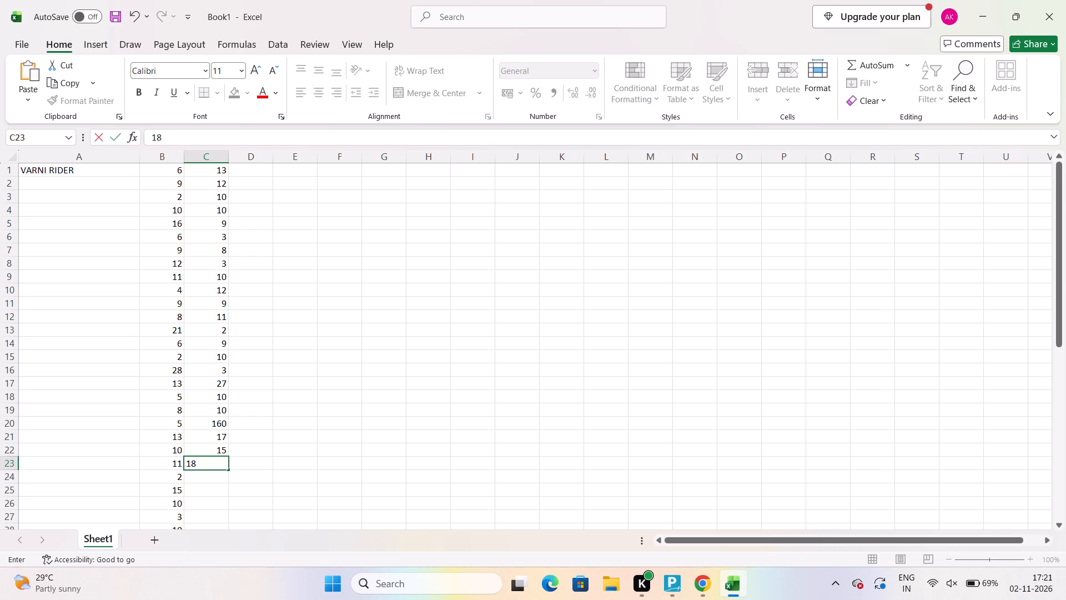
key("Down")
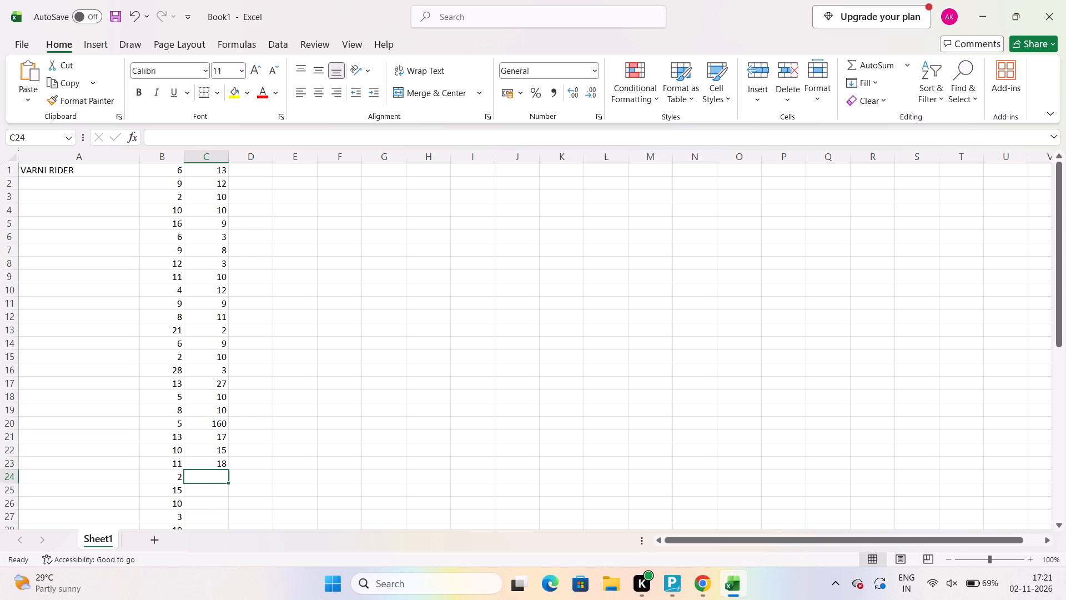
type("11")
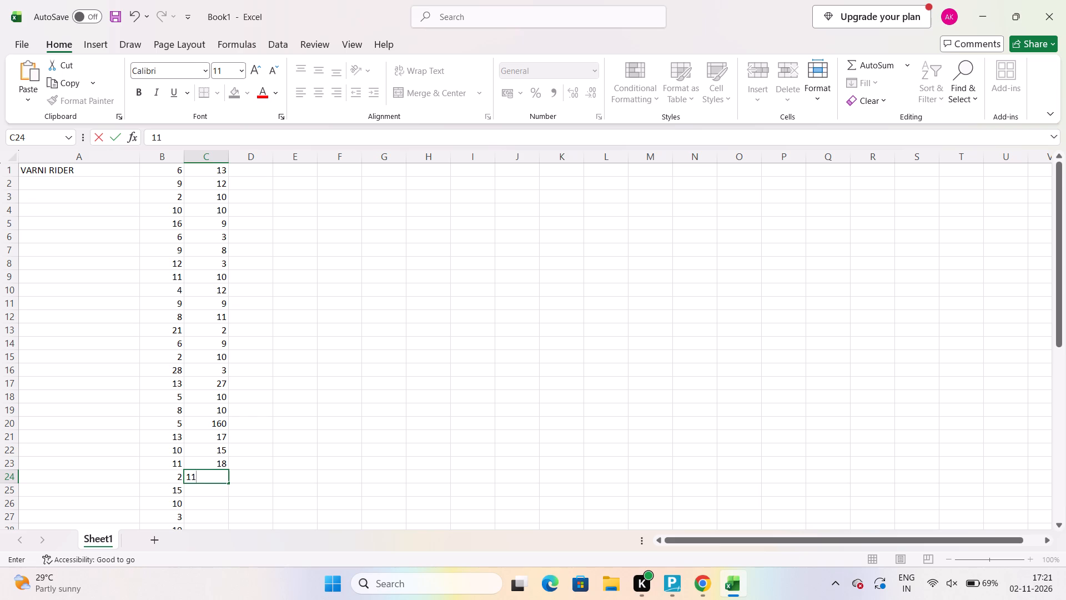
key("Down")
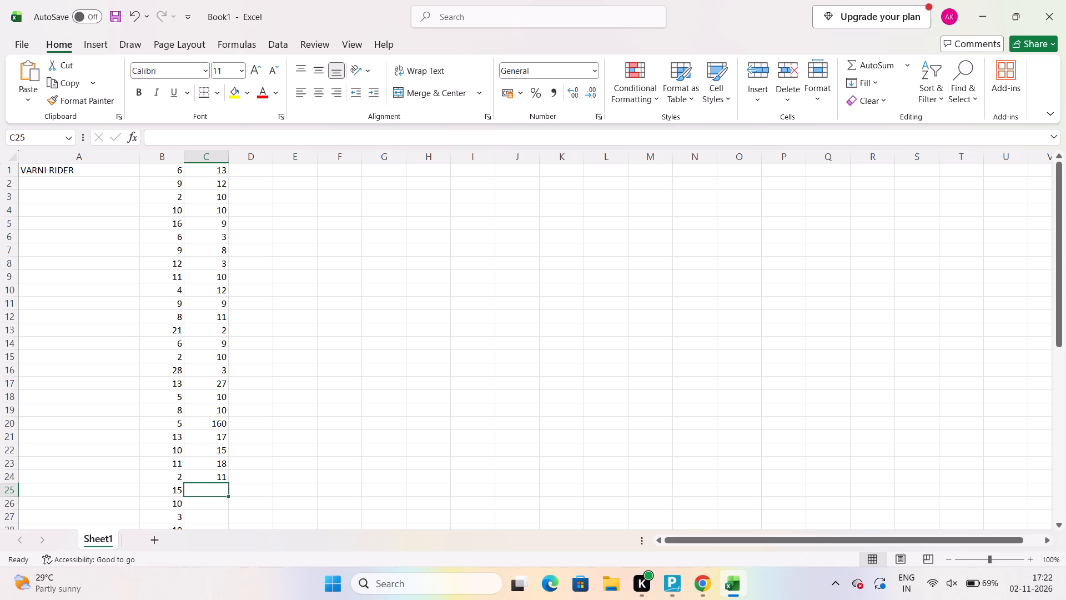
type("16")
key("Down")
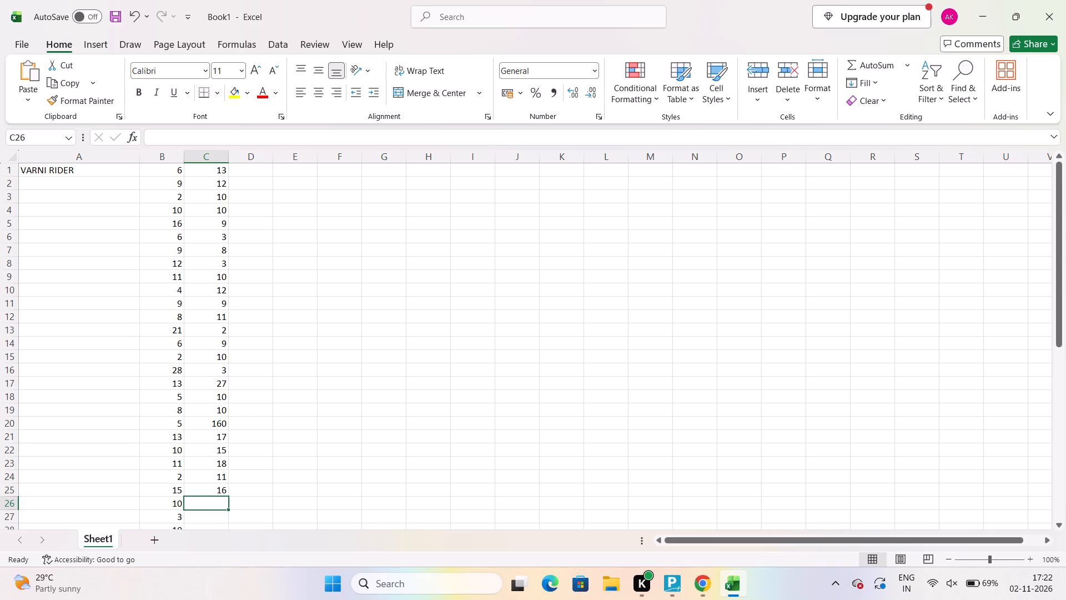
type("12")
key("Down")
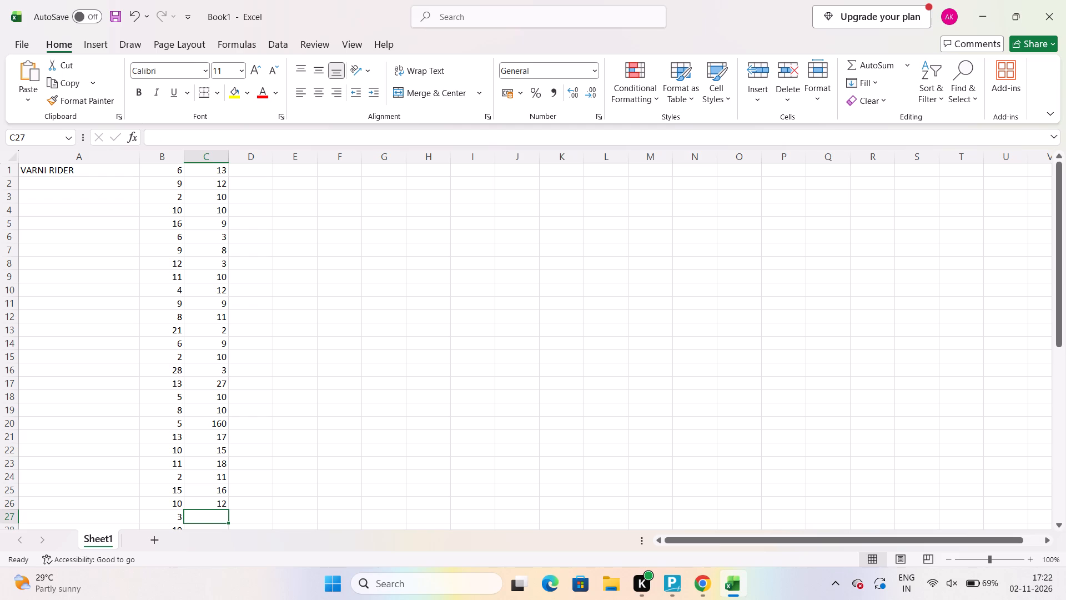
Continue the column C list by entering 10, 17 and 14 in cells C27 through C29.
scroll(216, 457, "down", 1)
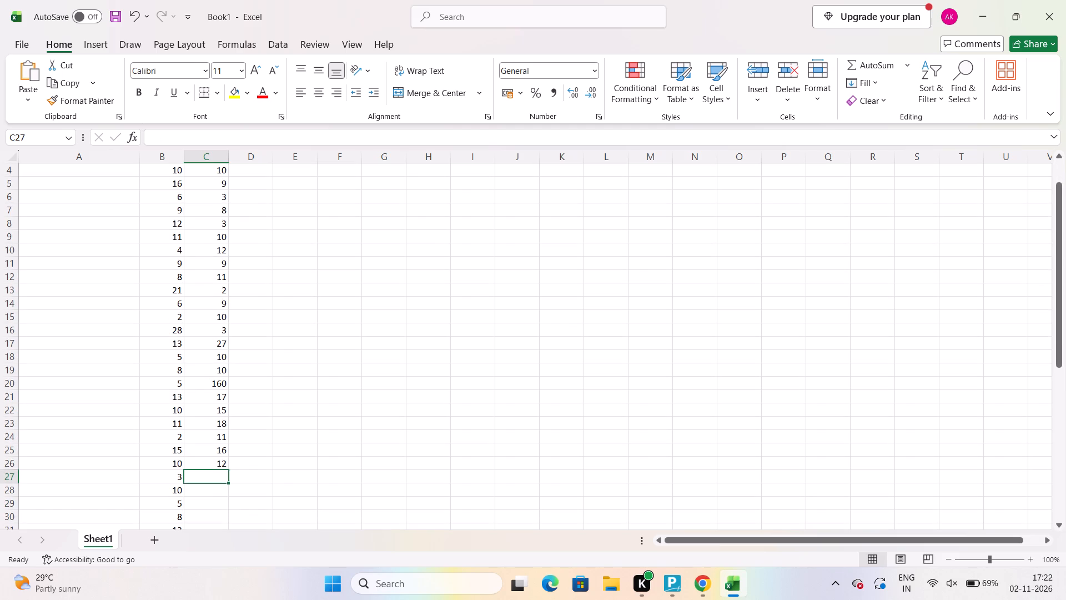
type("10")
key("Down")
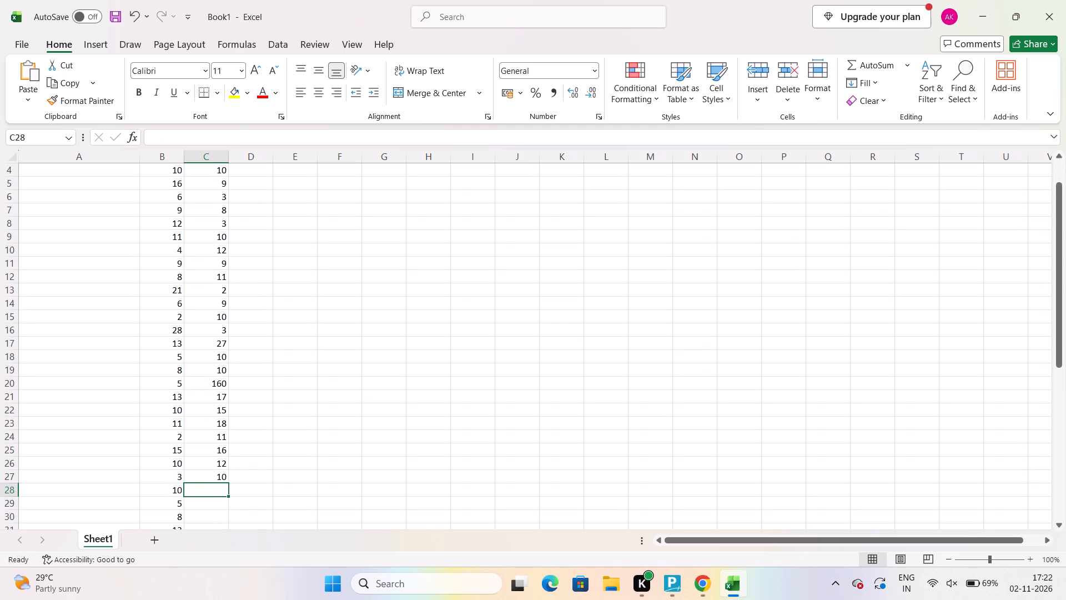
type("17")
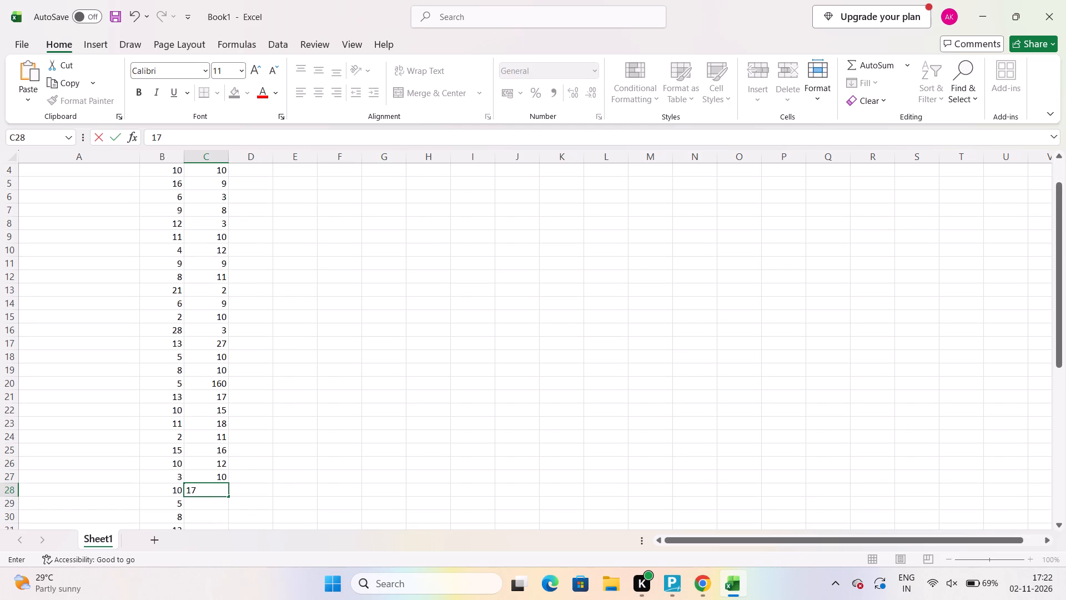
key("Down")
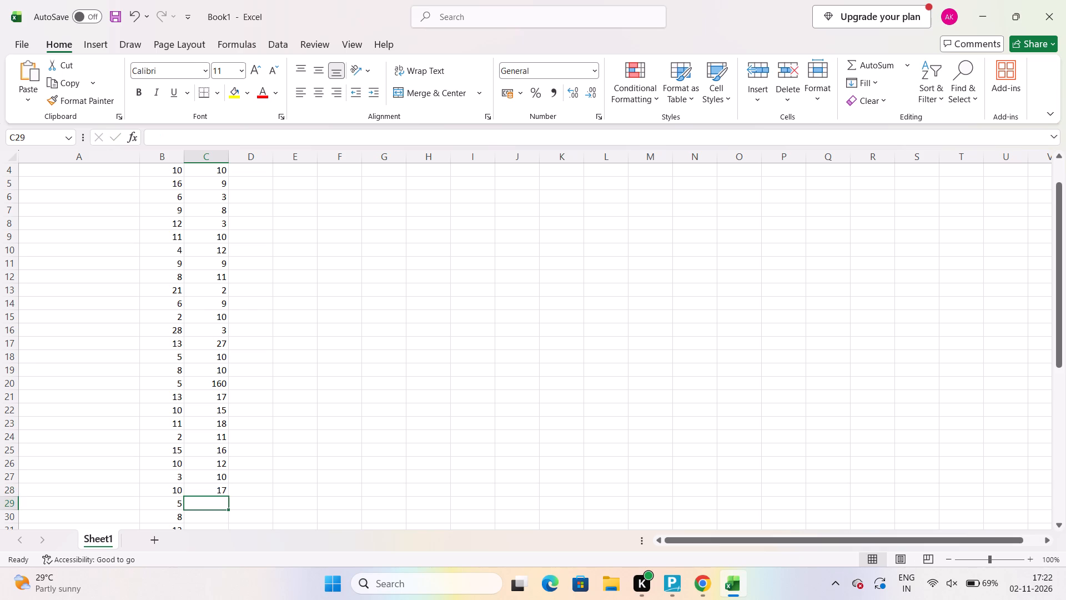
type("14")
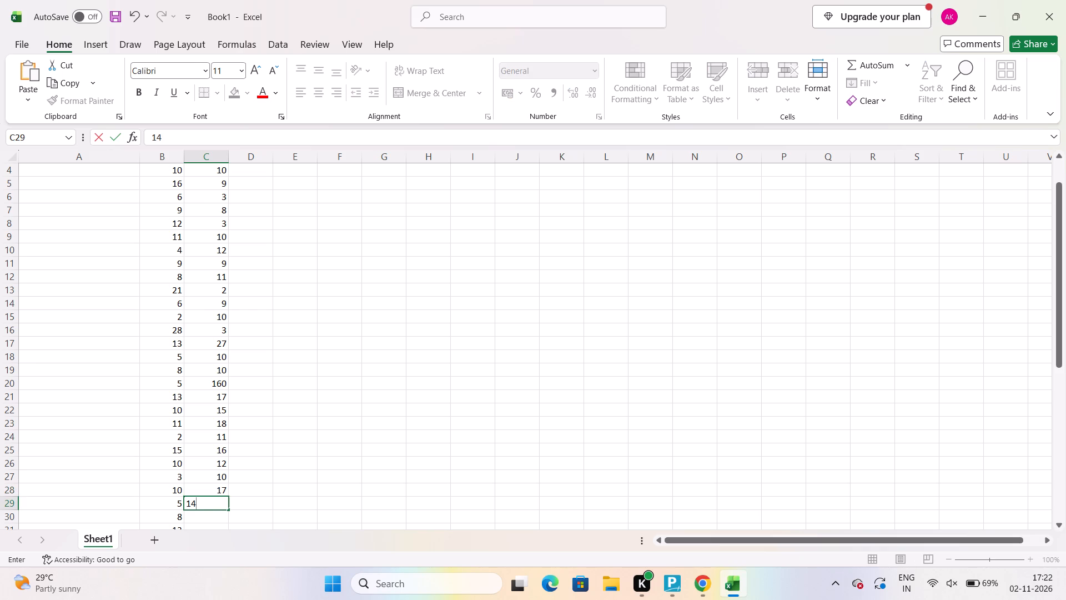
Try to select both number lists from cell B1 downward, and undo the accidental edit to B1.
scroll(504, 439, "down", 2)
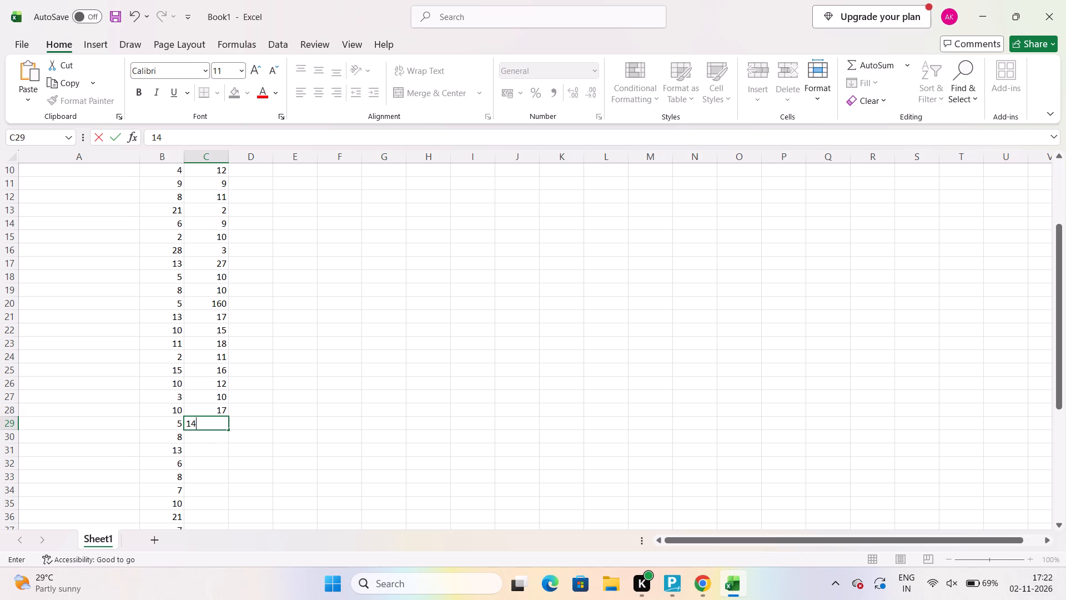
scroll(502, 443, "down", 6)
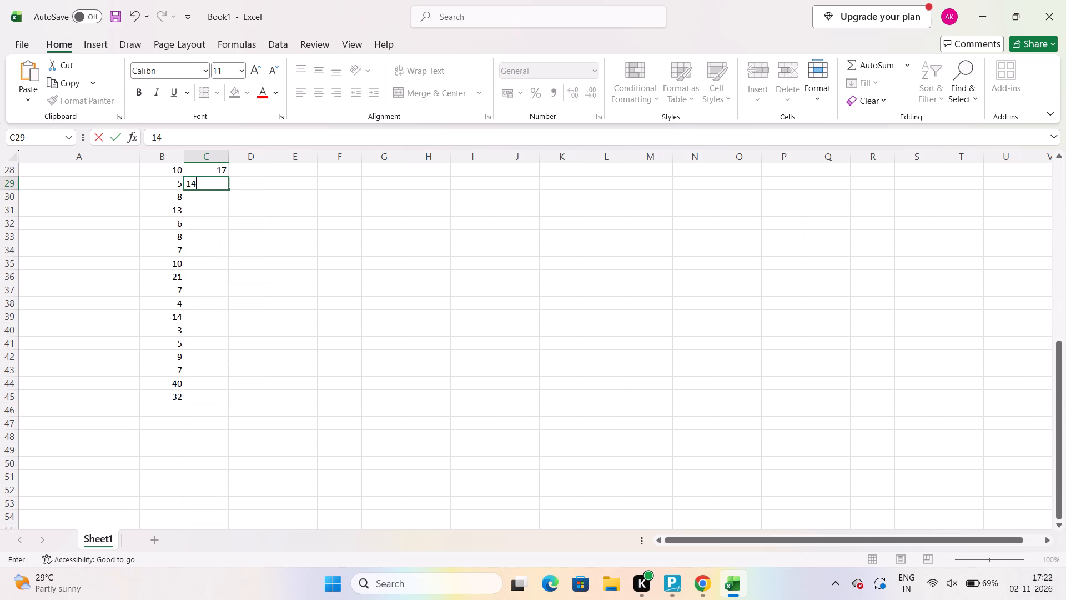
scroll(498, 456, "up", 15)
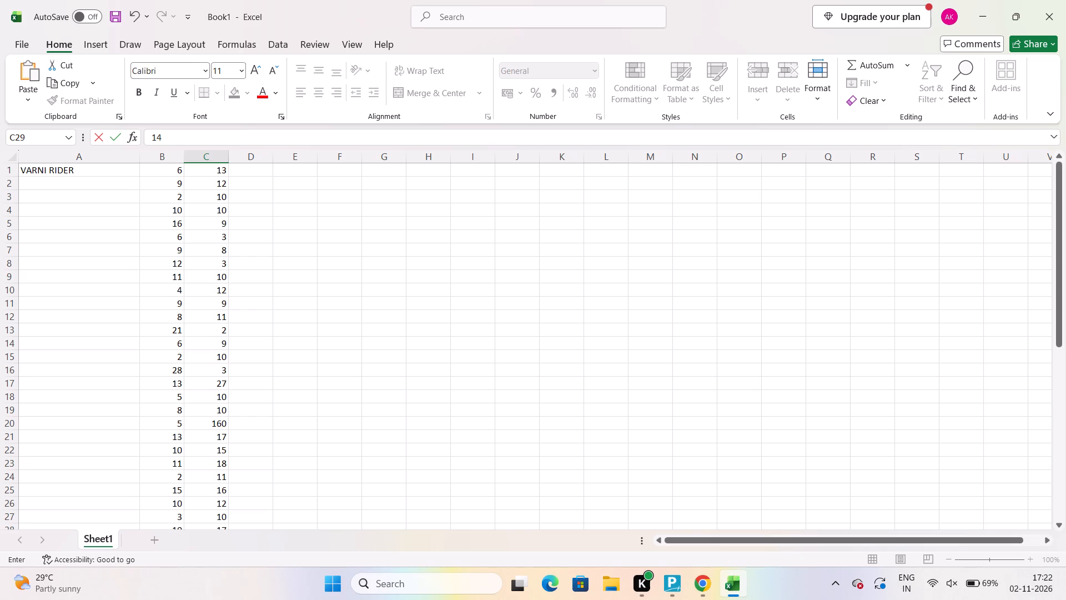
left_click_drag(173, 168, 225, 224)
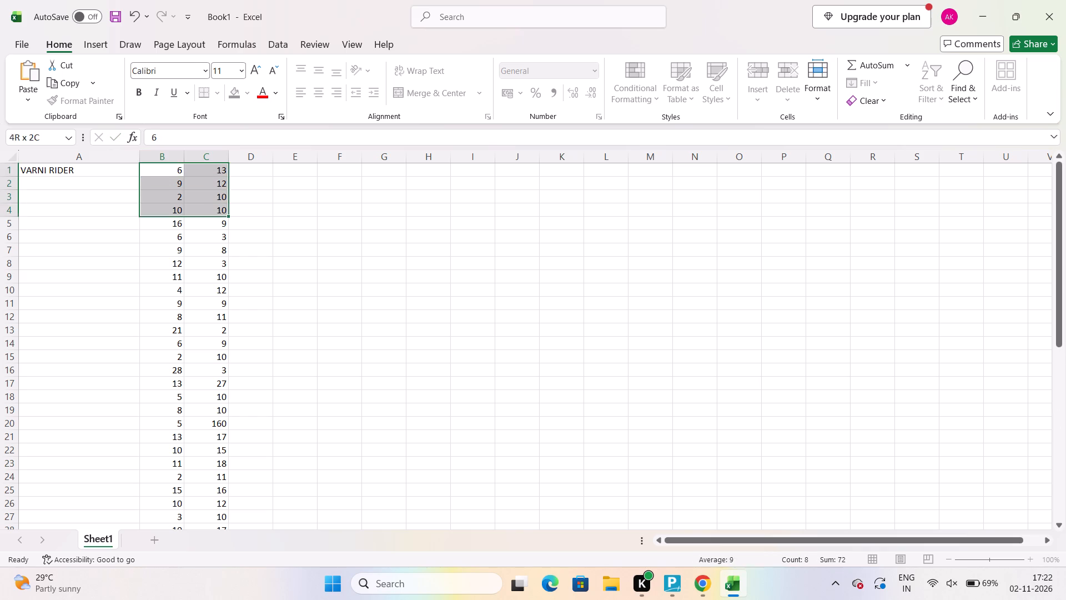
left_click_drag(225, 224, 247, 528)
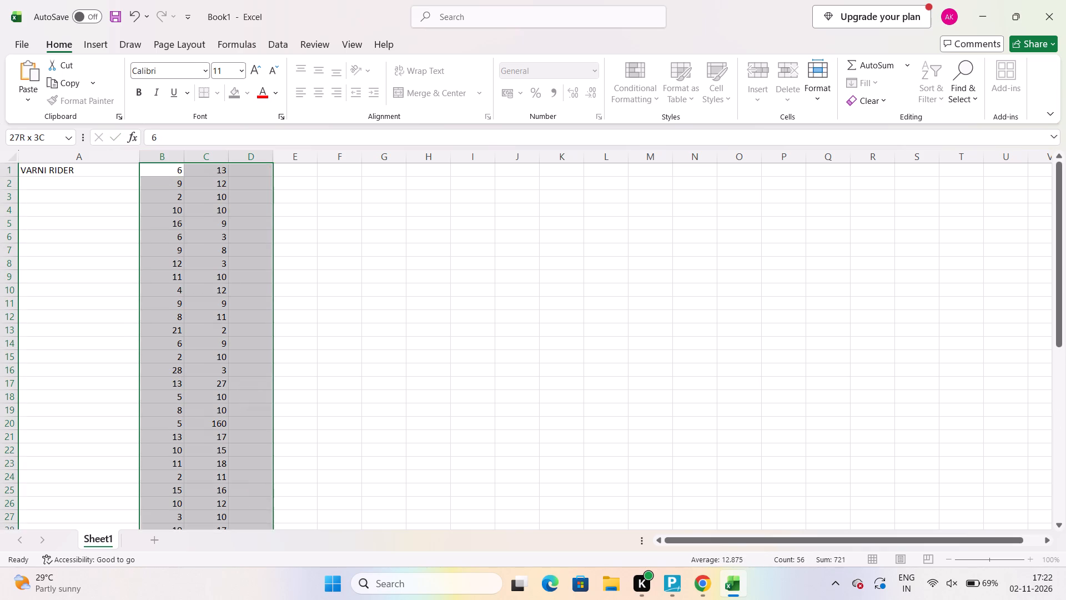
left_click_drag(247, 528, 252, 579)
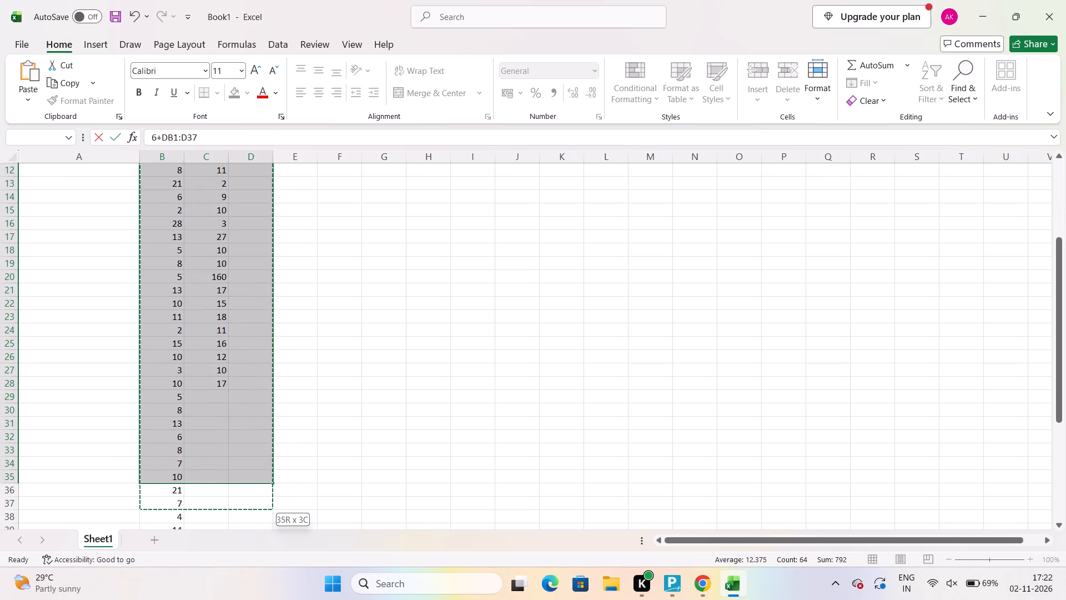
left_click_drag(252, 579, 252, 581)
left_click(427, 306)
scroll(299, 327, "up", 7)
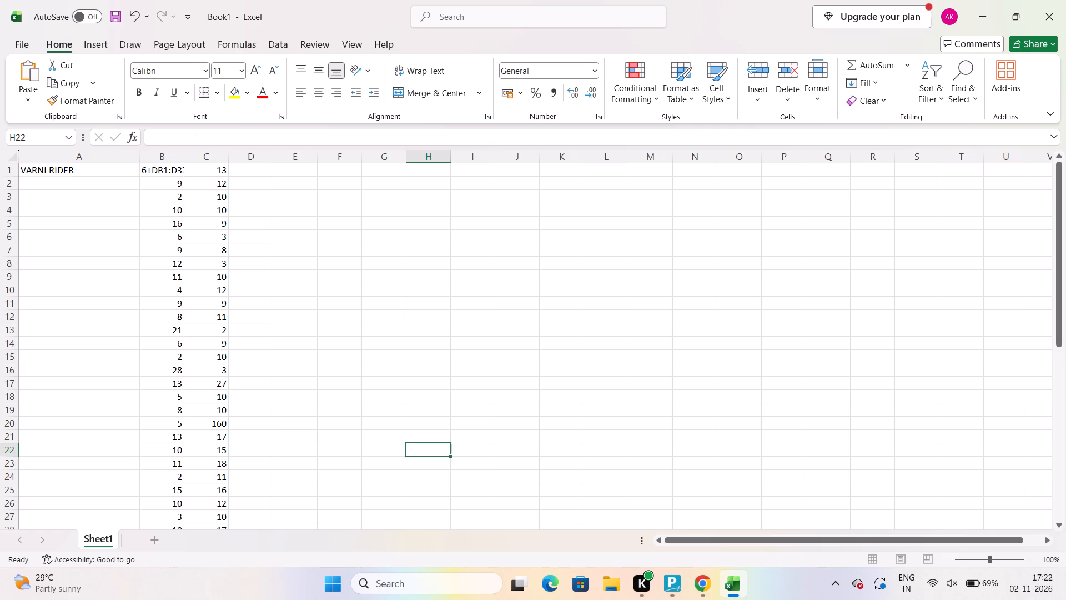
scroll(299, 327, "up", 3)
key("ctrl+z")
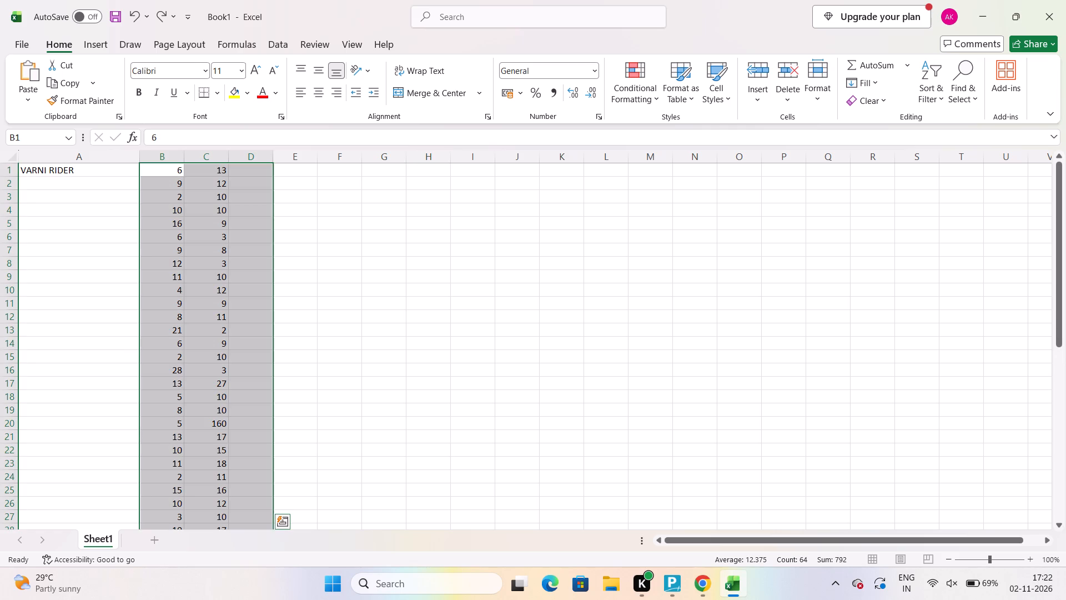
Select the range B1:D51 to check the sum of both number lists, and clear the selection after reviewing it.
scroll(305, 283, "down", 4)
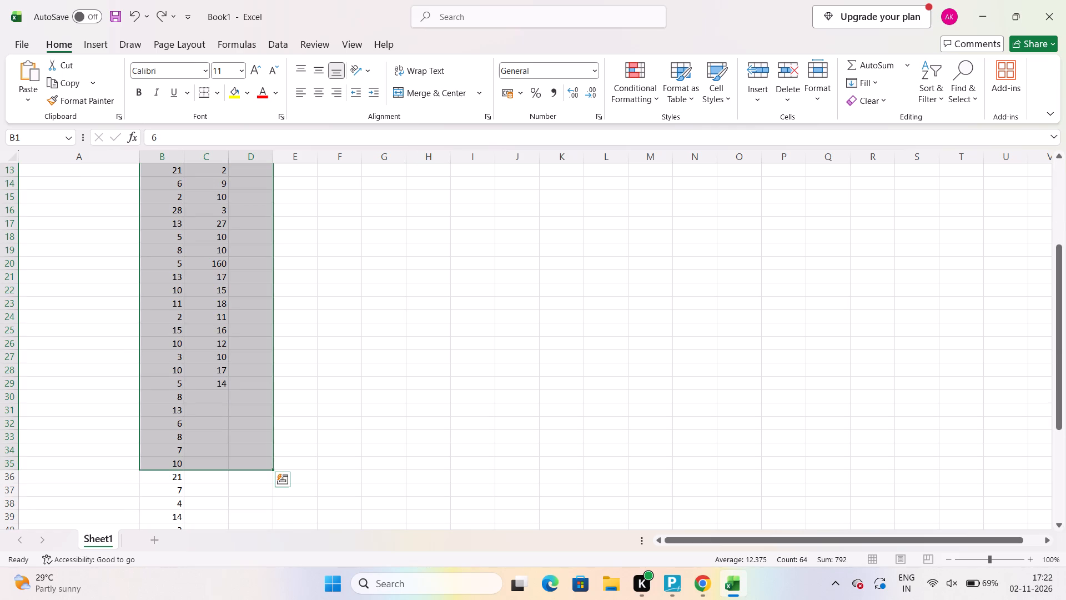
left_click(306, 418)
scroll(278, 267, "up", 4)
left_click_drag(158, 167, 168, 168)
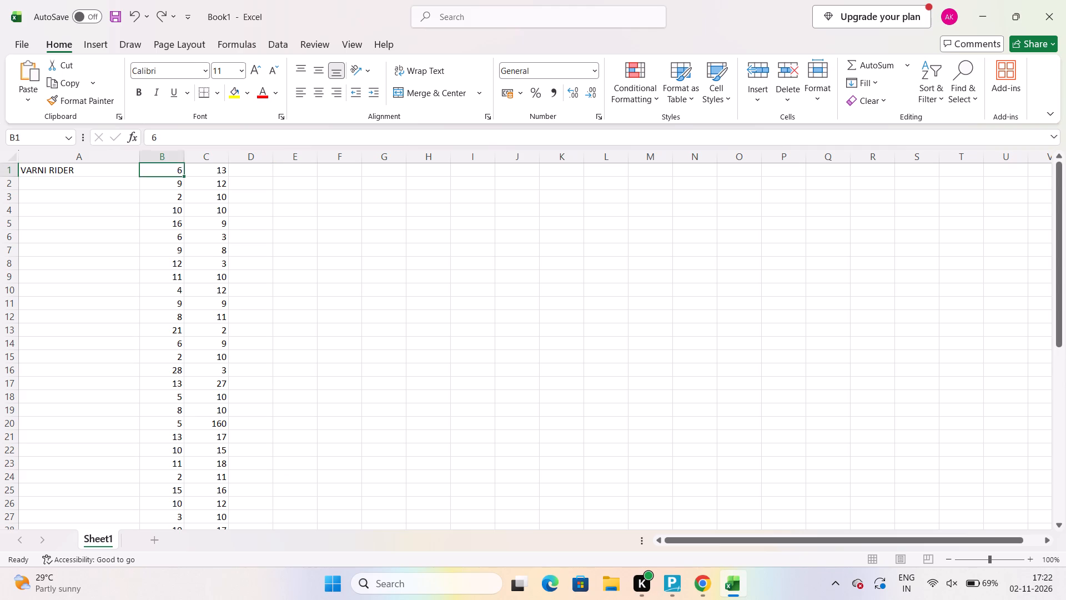
left_click_drag(168, 168, 255, 553)
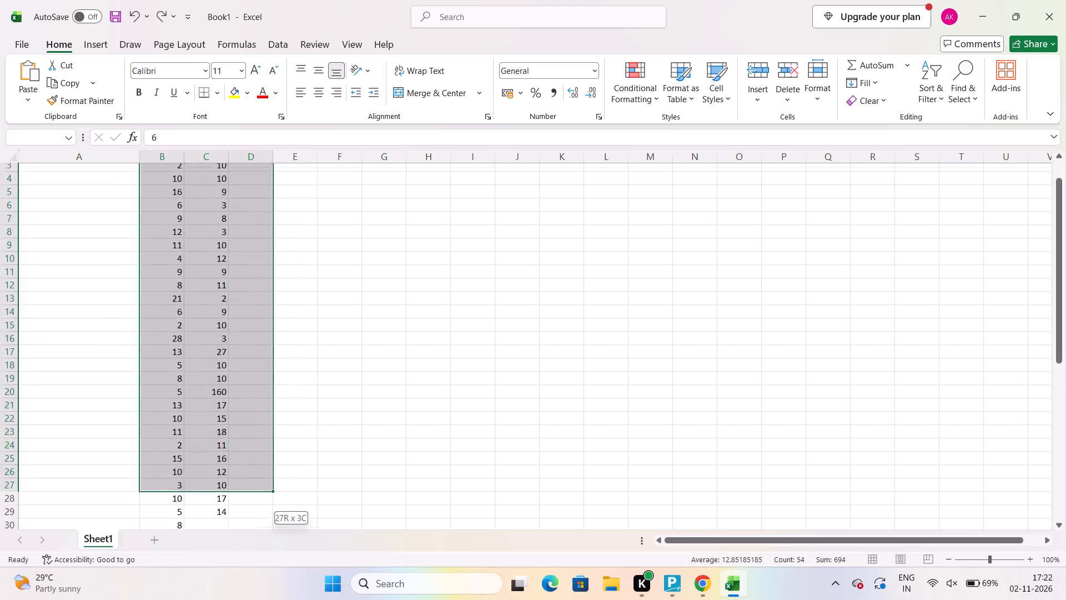
left_click_drag(255, 553, 253, 564)
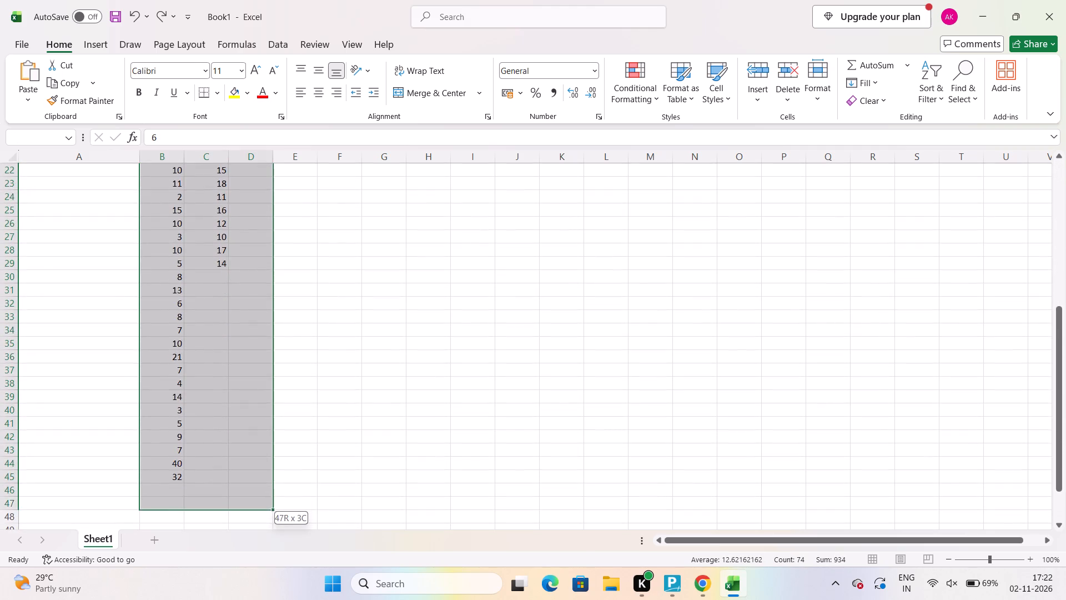
left_click_drag(253, 564, 250, 563)
left_click(237, 538)
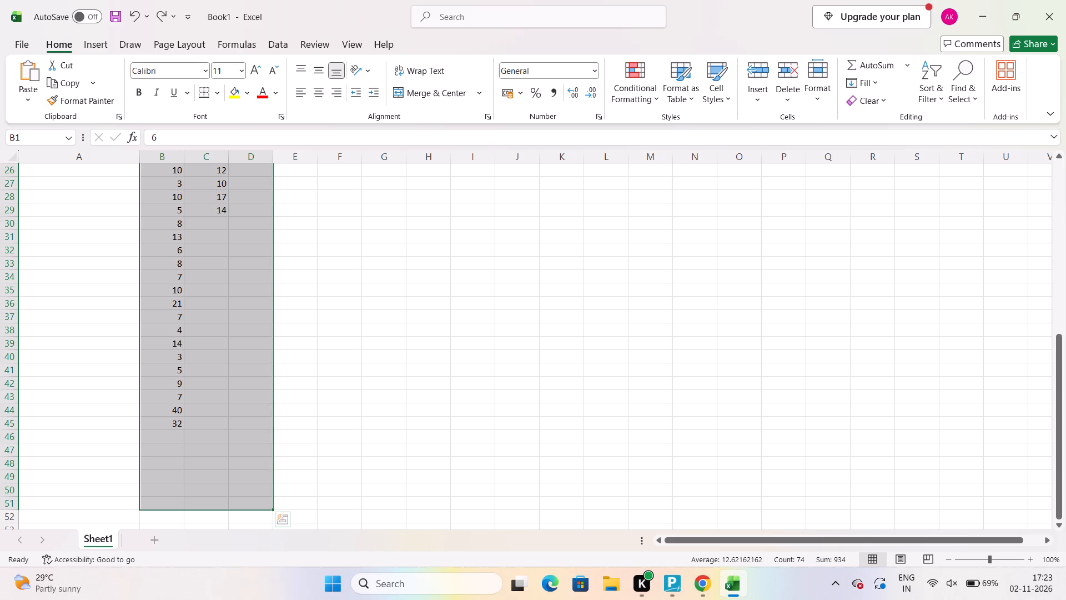
scroll(329, 404, "up", 15)
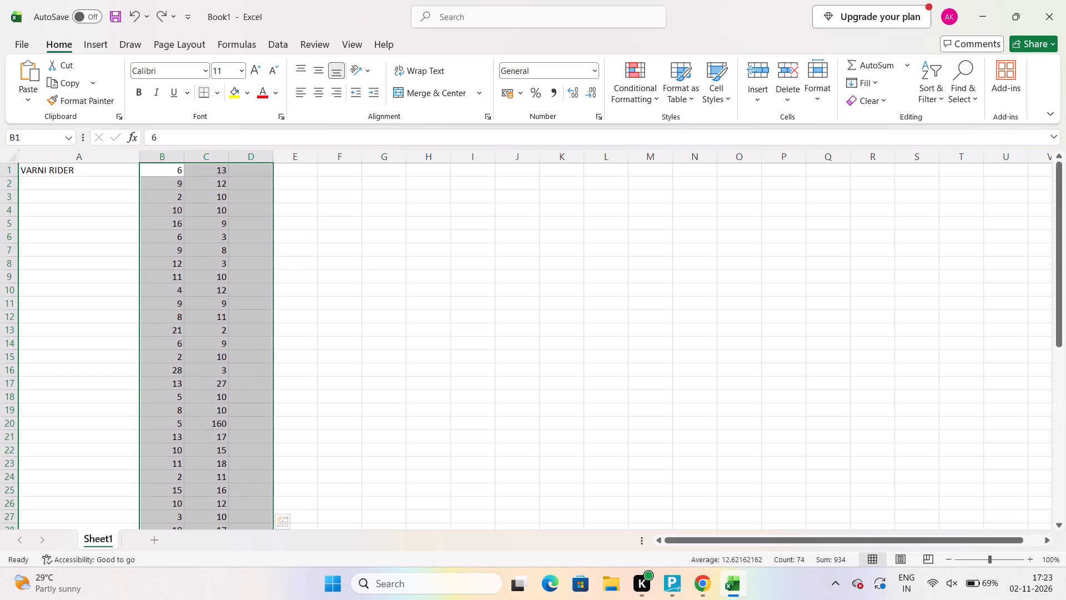
scroll(420, 413, "down", 6)
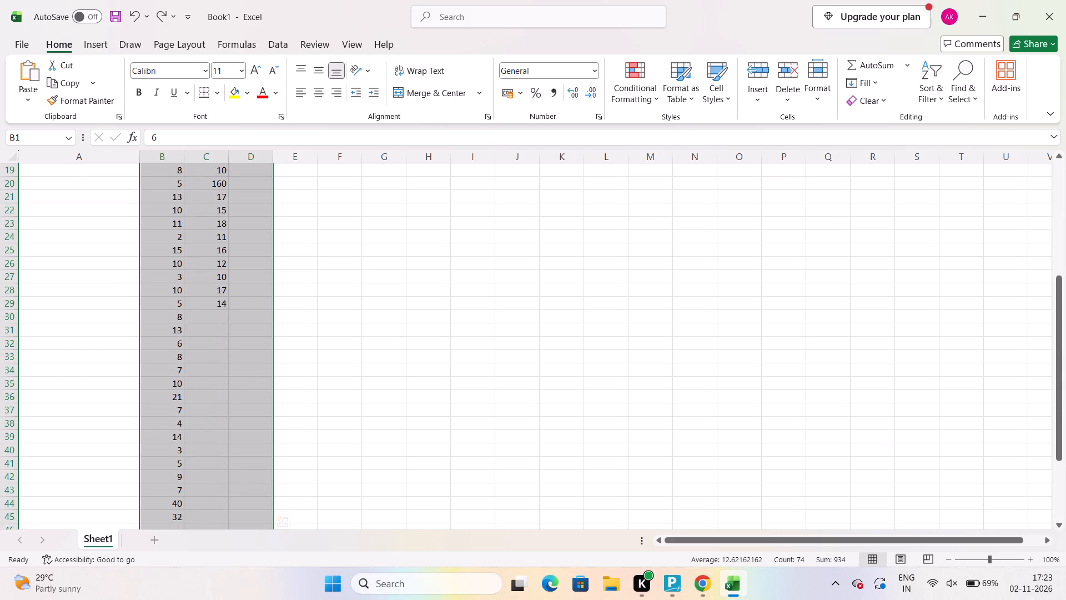
scroll(420, 412, "down", 3)
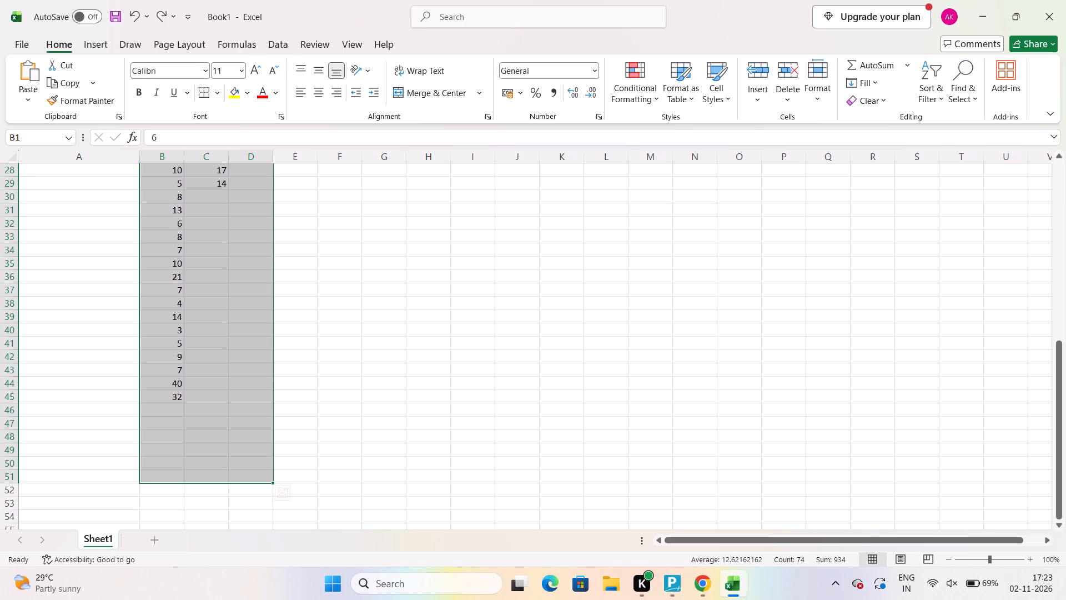
left_click(419, 412)
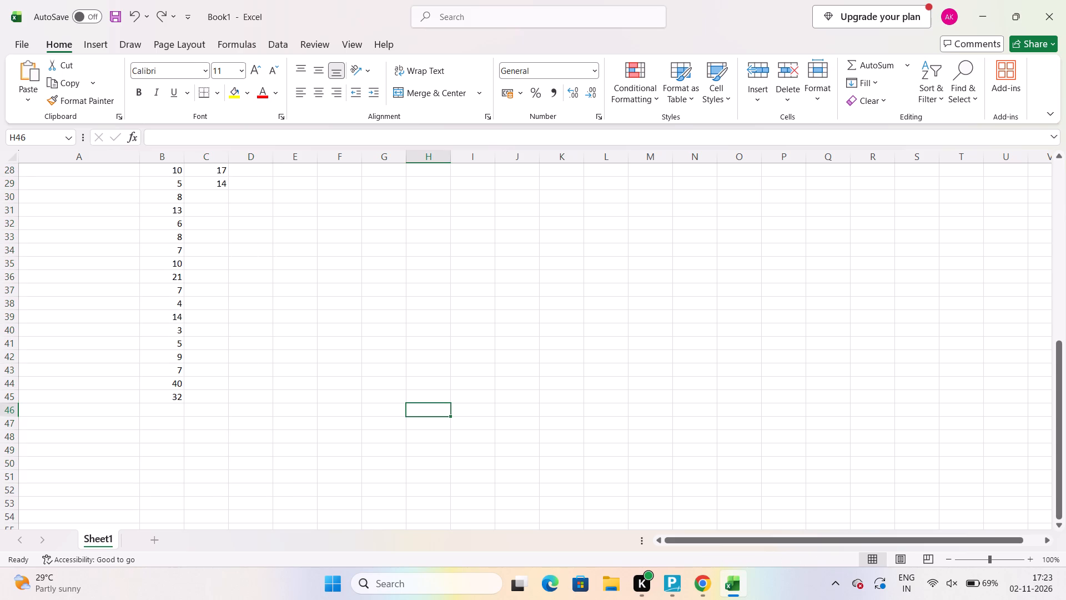
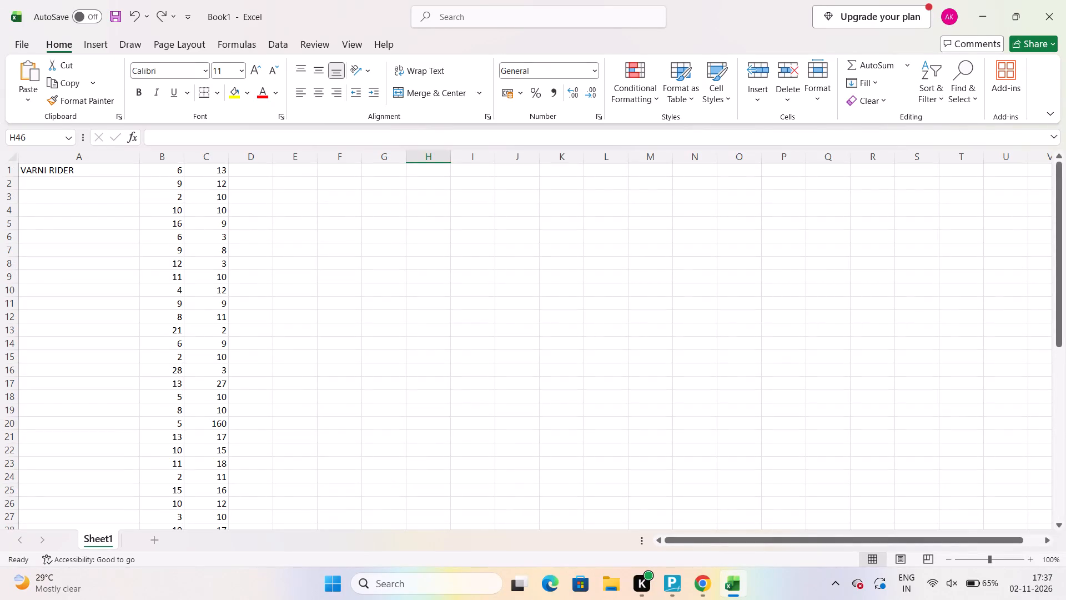
Clear both number lists by selecting the range B1:E48 and deleting its contents.
left_click_drag(165, 166, 251, 223)
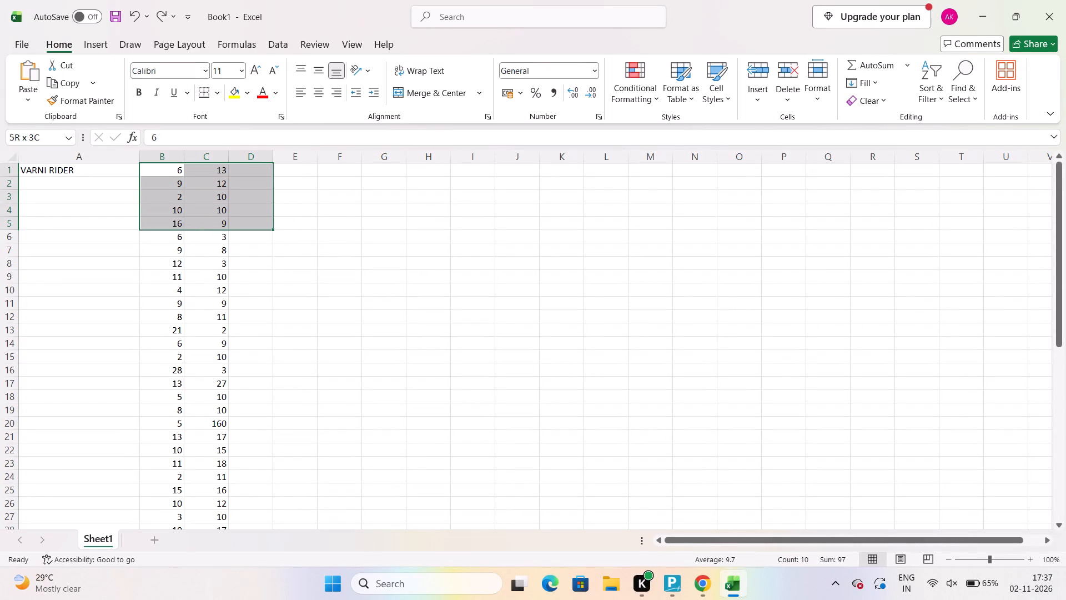
left_click_drag(251, 223, 281, 565)
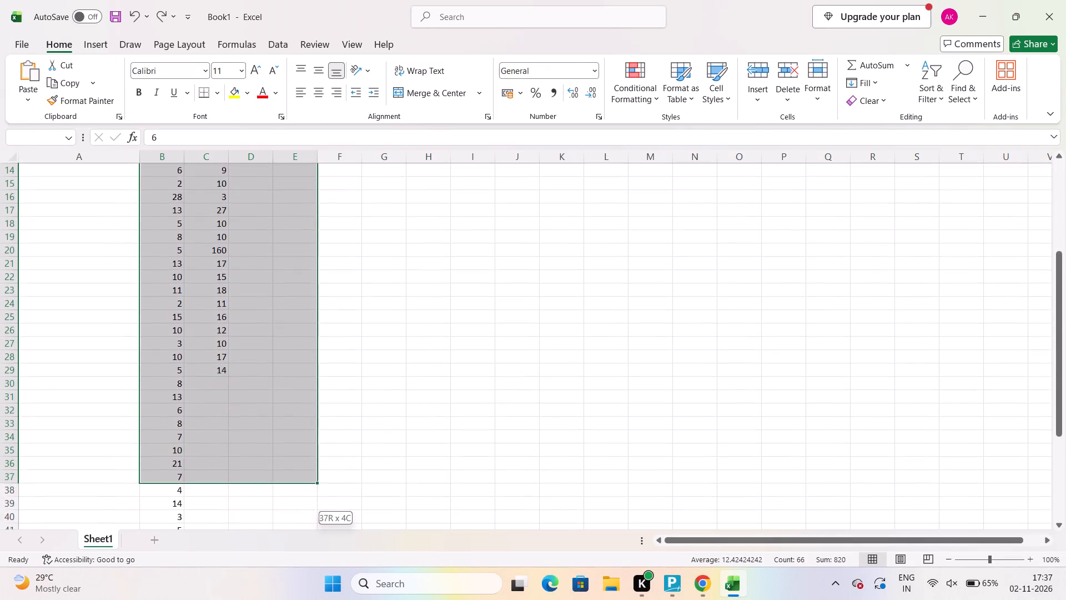
left_click_drag(281, 565, 270, 573)
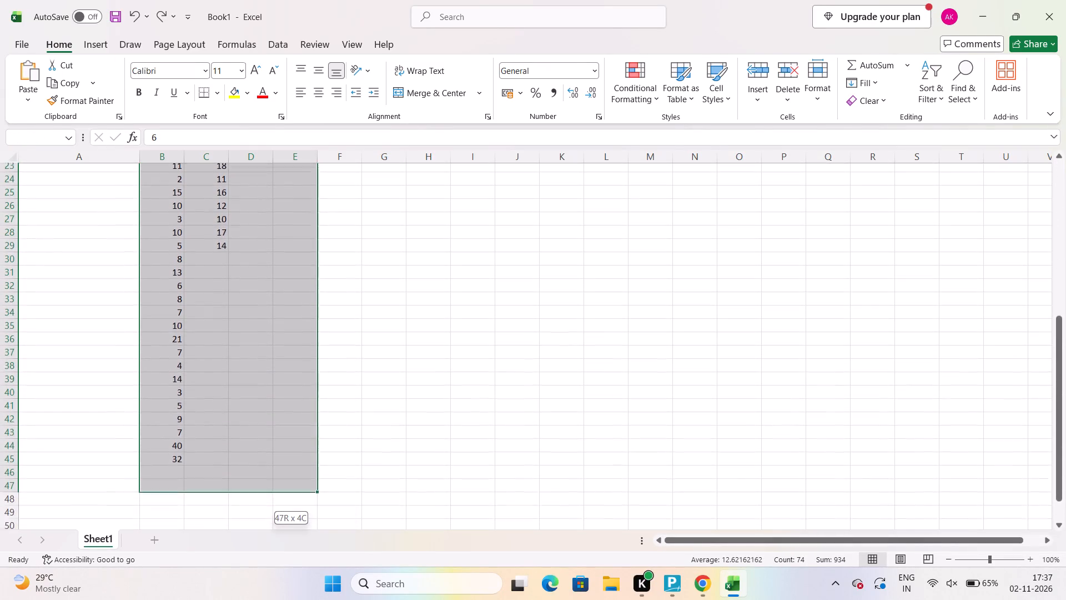
left_click_drag(270, 573, 290, 458)
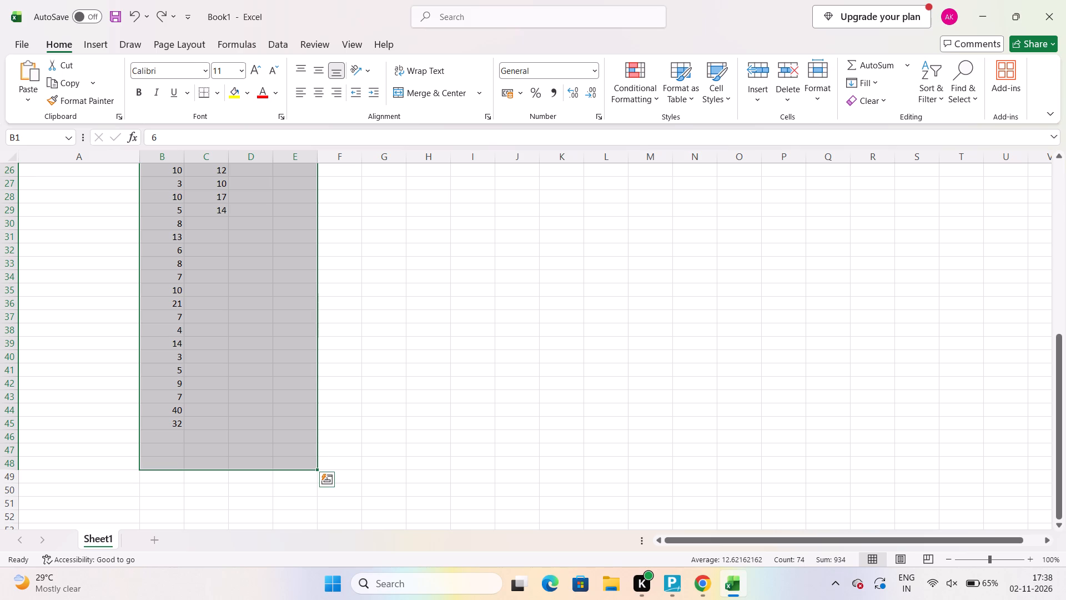
scroll(286, 359, "up", 4)
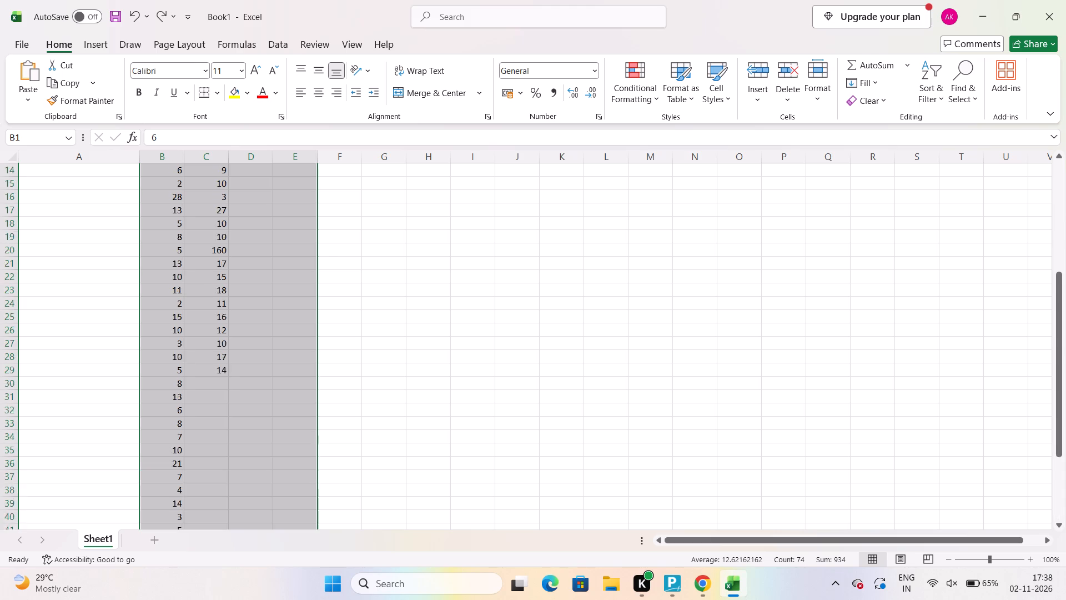
scroll(286, 359, "up", 13)
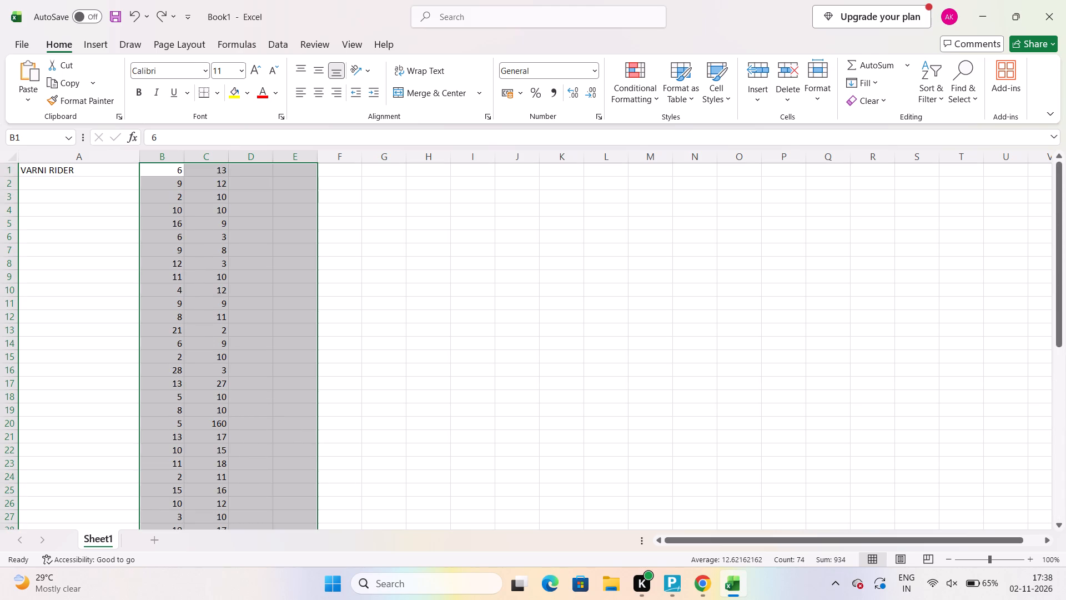
key("Delete")
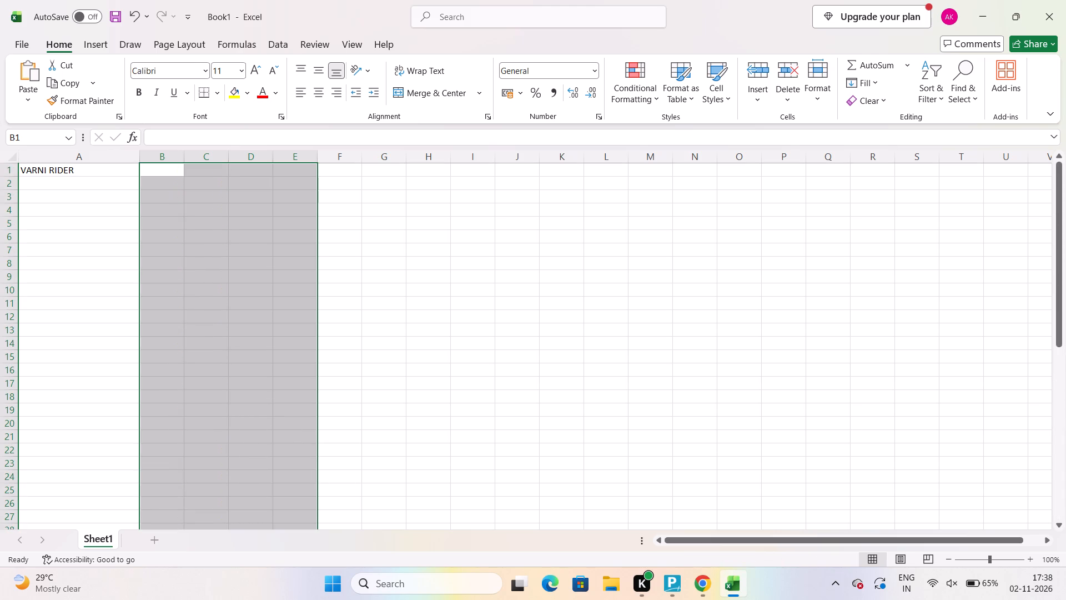
Start a new number list in column B by entering 10, 14, 32, 26 and 8 in cells B1 through B5.
left_click(175, 171)
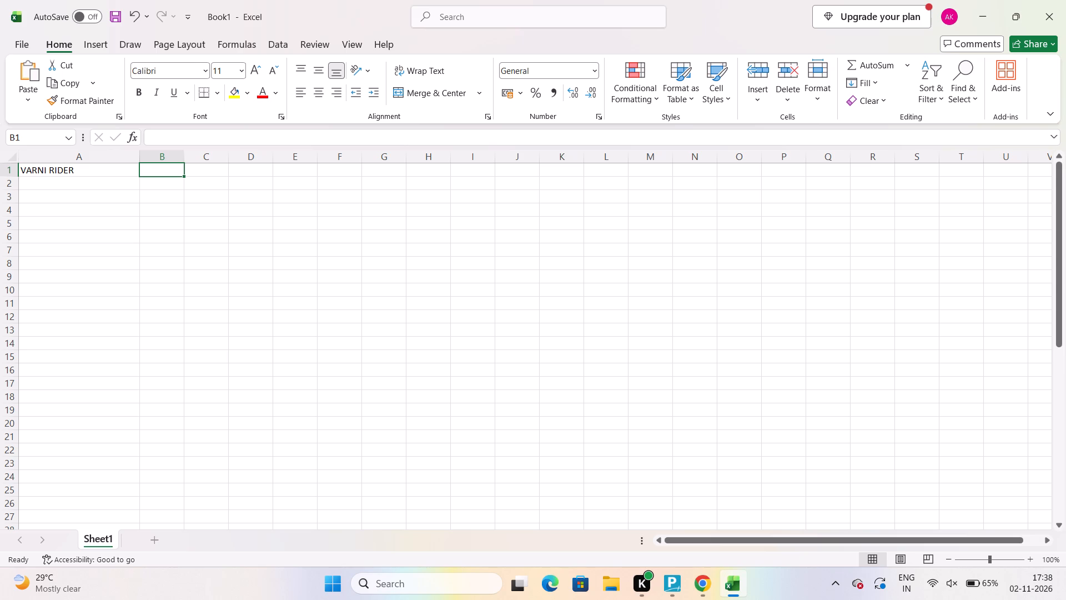
type("10")
key("Down")
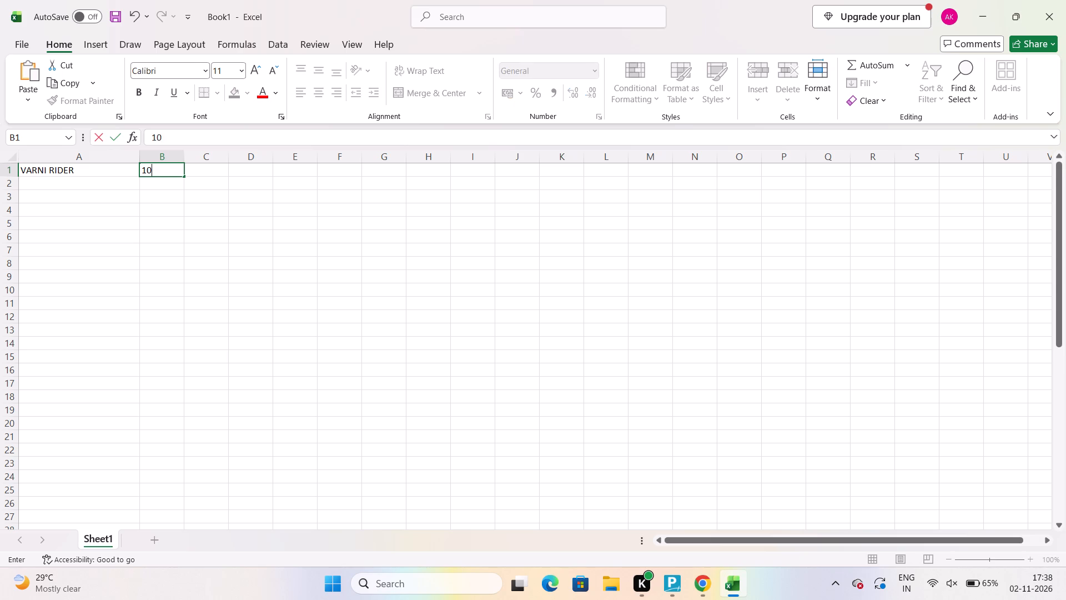
type("14")
key("Down")
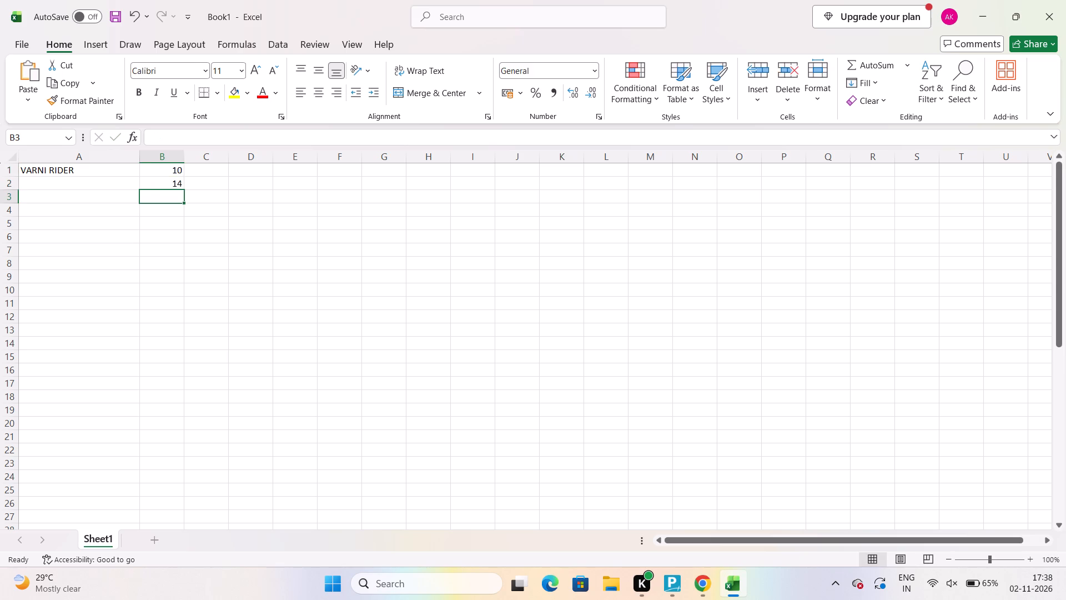
type("32")
key("Down")
type("26")
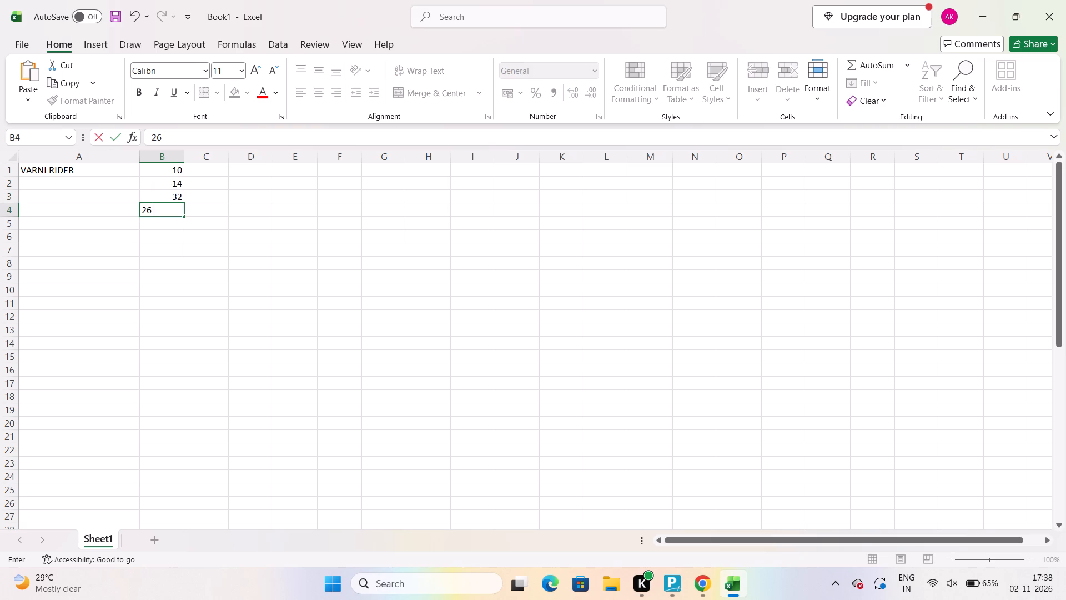
key("Down")
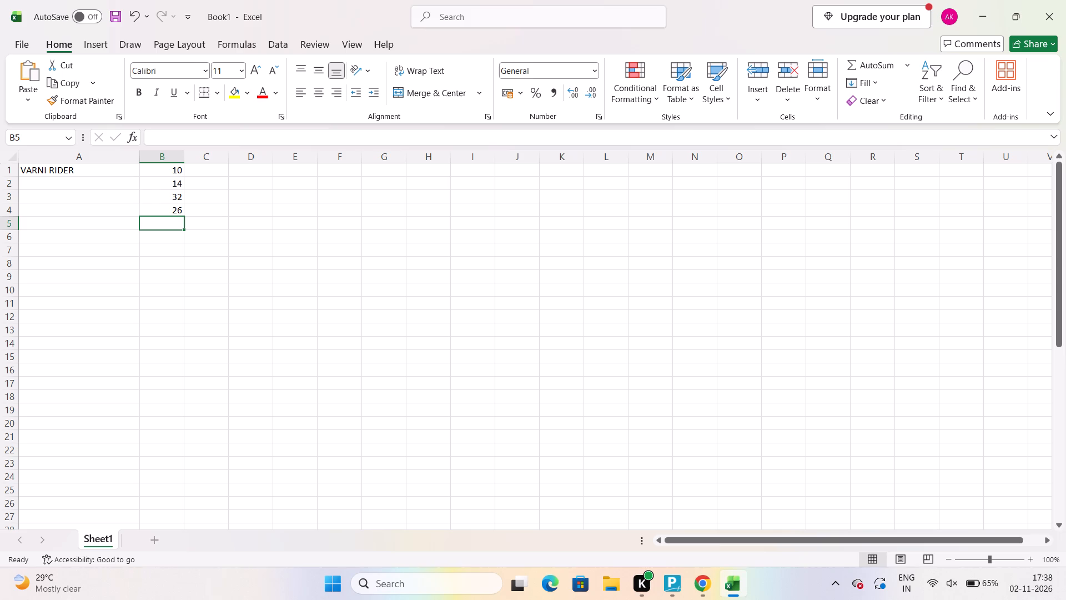
key("8")
key("Down")
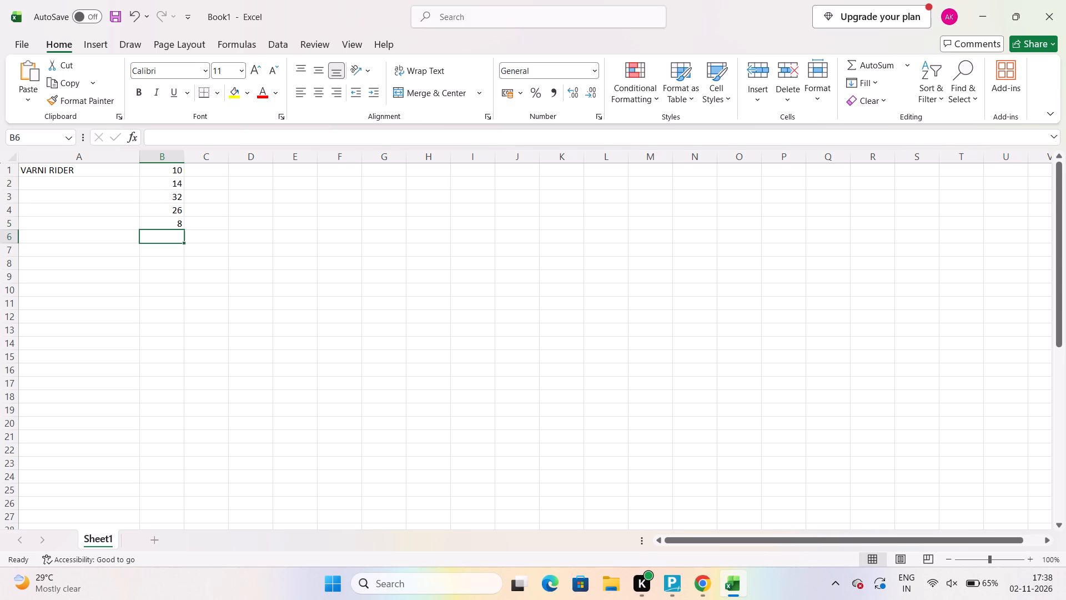
Continue the column B list by entering 10, 25, 20, 7, 9 and 9 in cells B6 through B11.
type("10")
key("Right")
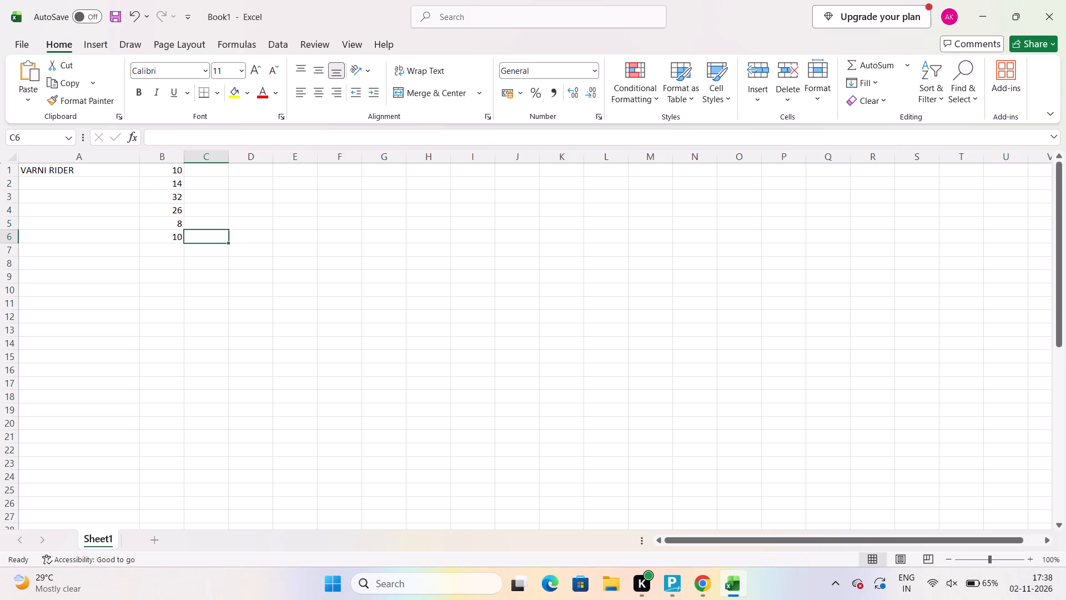
key("Left")
key("Down")
type("25")
key("Down")
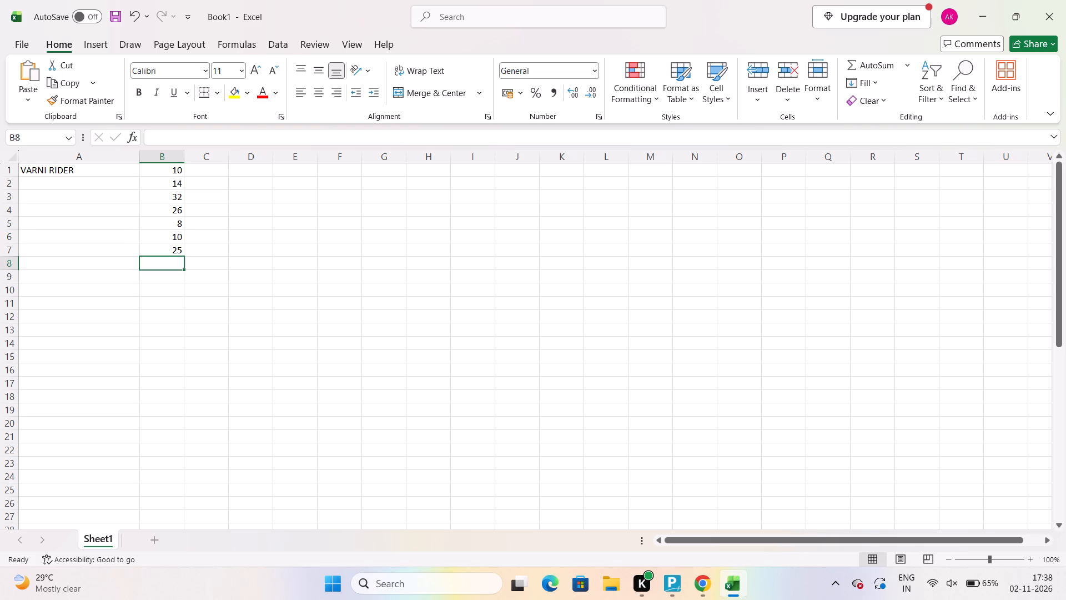
type("20")
key("Down")
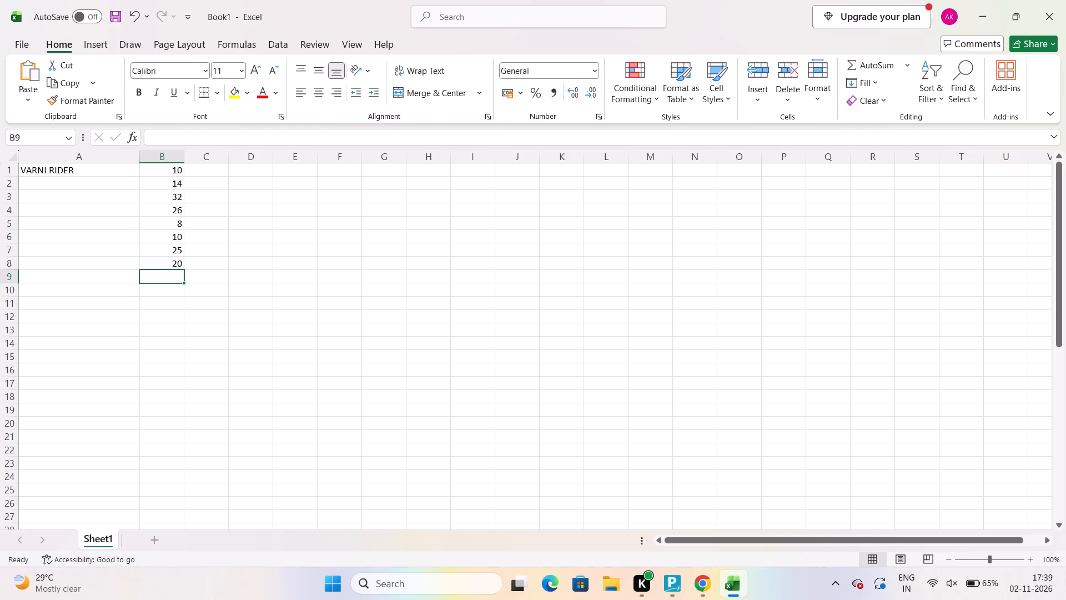
key("7")
key("Down")
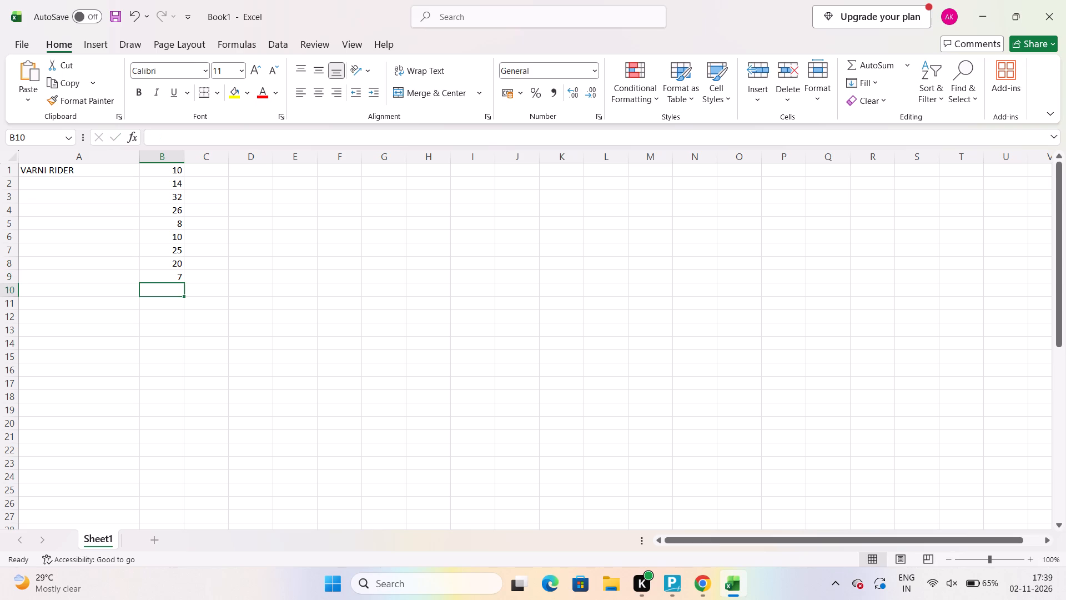
key("9")
key("Down")
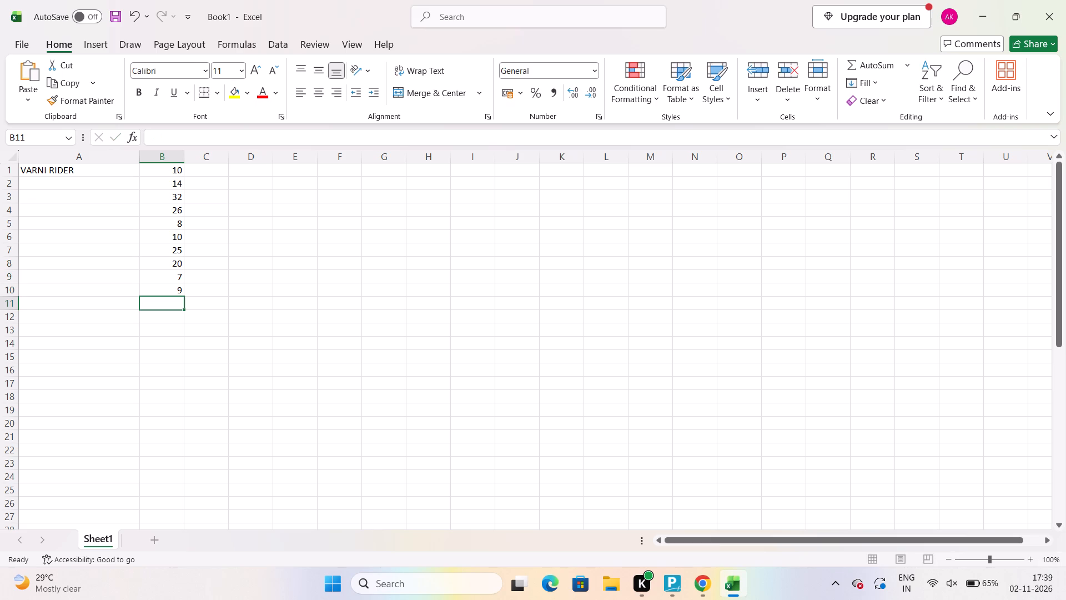
key("9")
key("Down")
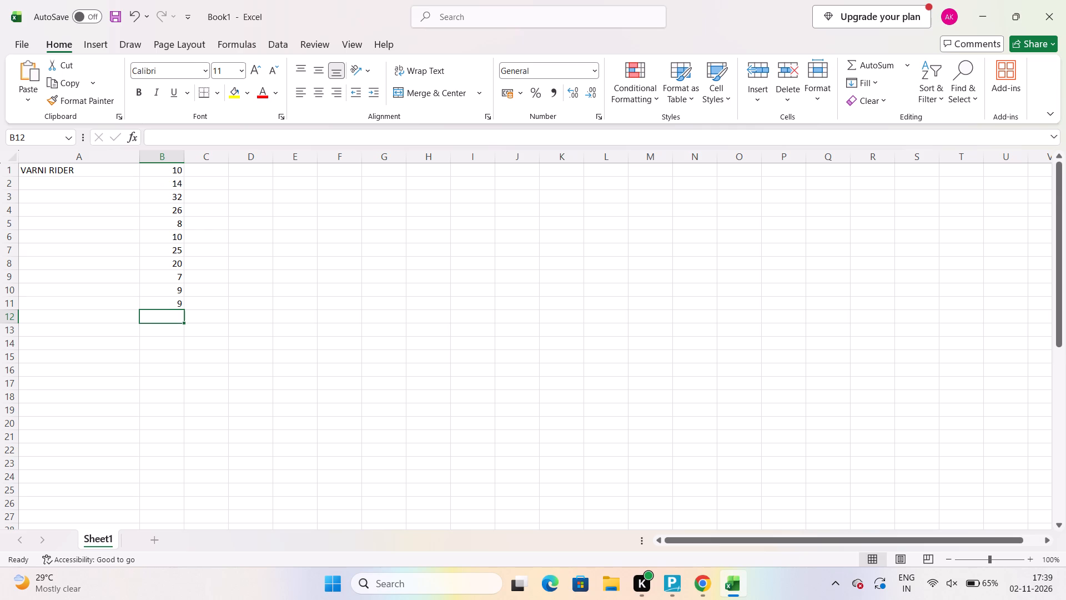
Continue the column B list by entering 70, 15, 21, 10, 12 and 20 in cells B12 through B17.
type("70")
key("Down")
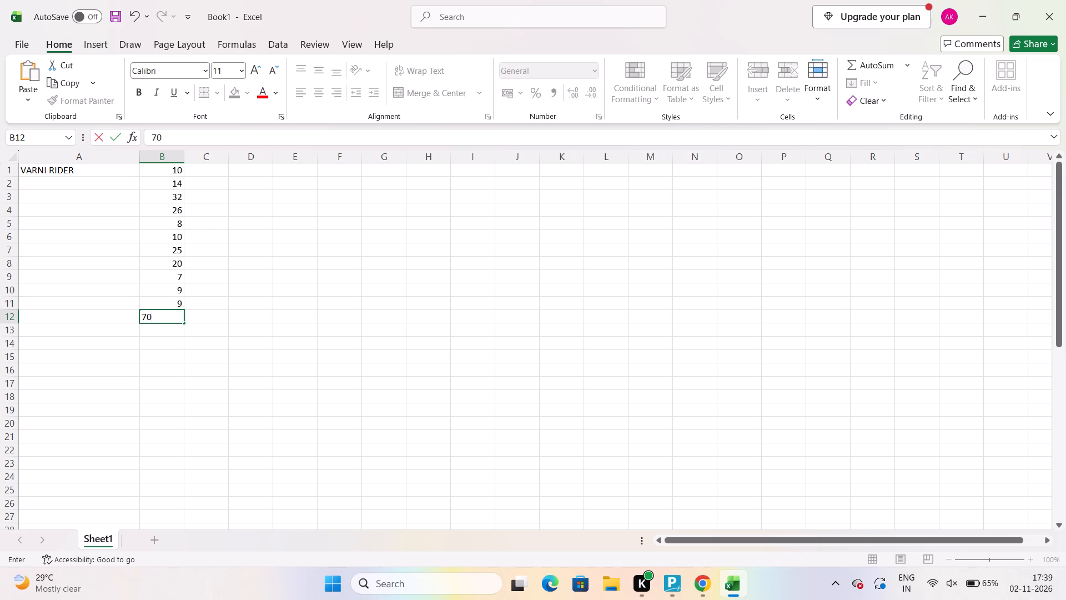
type("15")
key("Down")
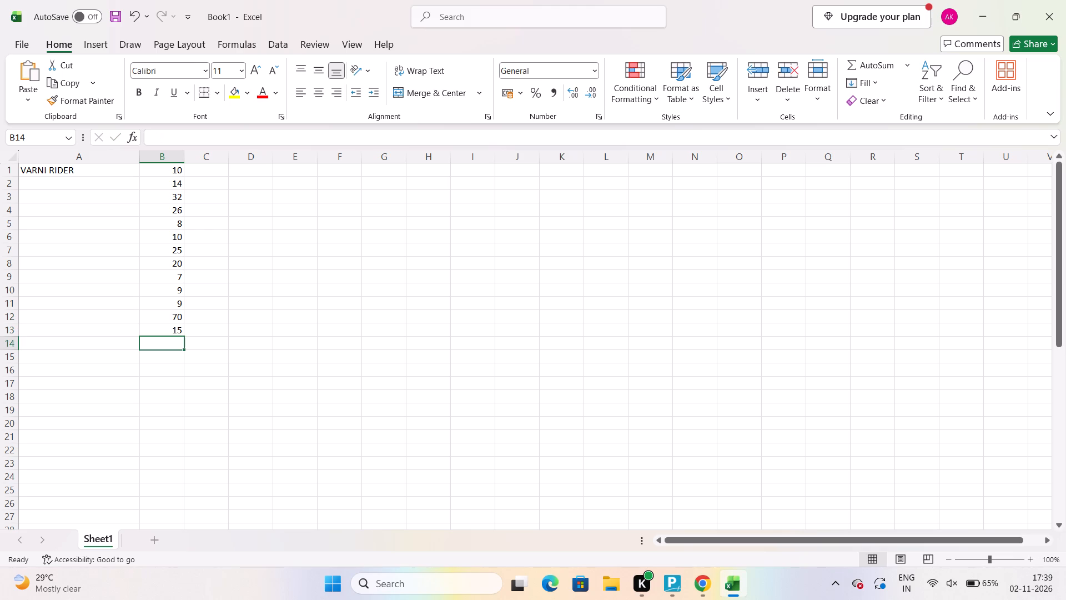
type("21")
key("Down")
type("10")
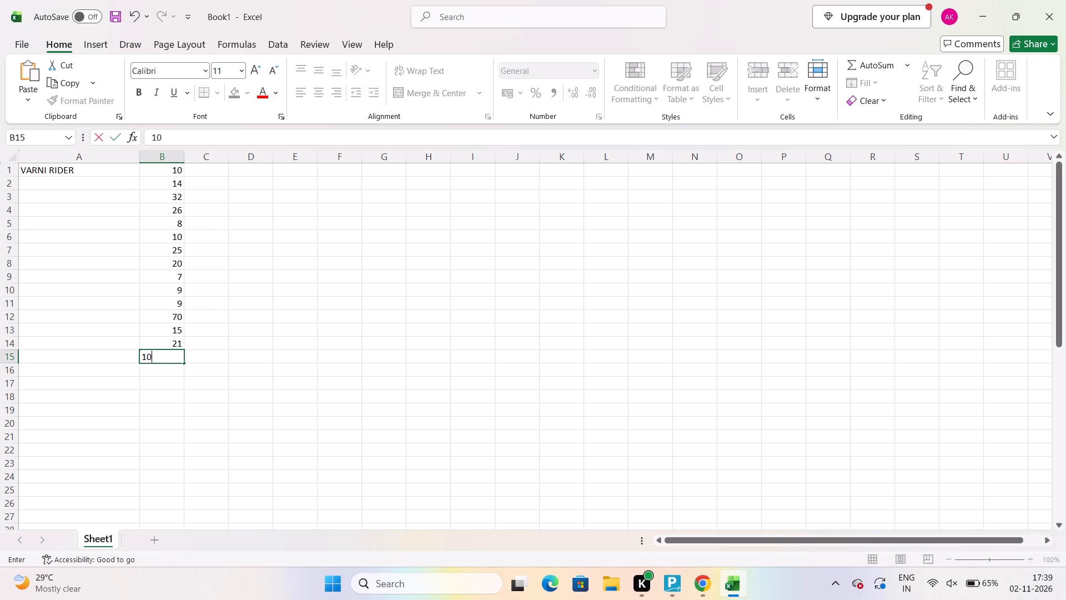
key("Down")
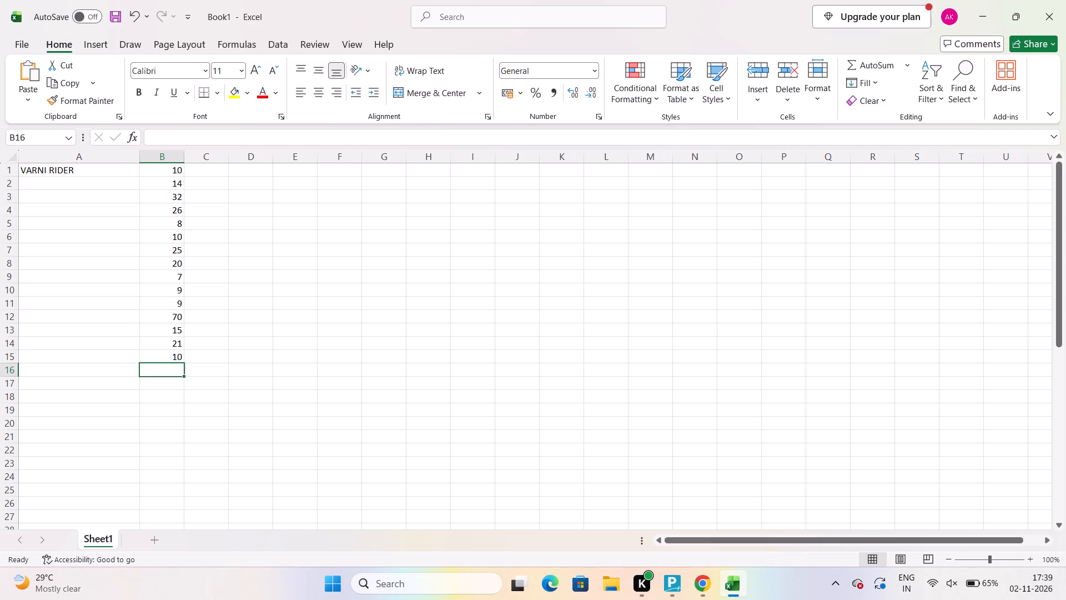
type("12")
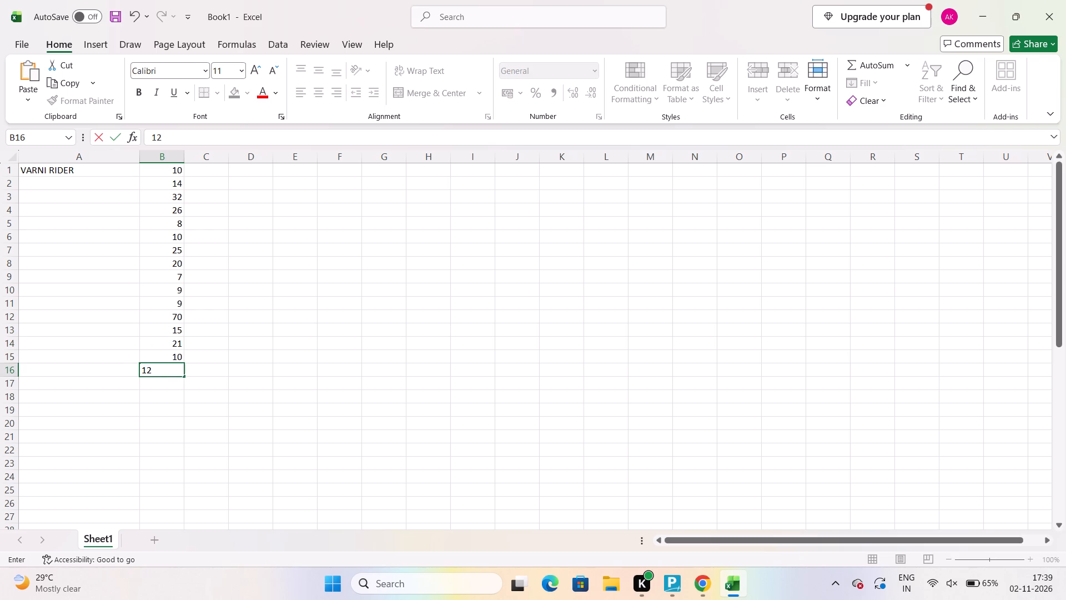
key("Down")
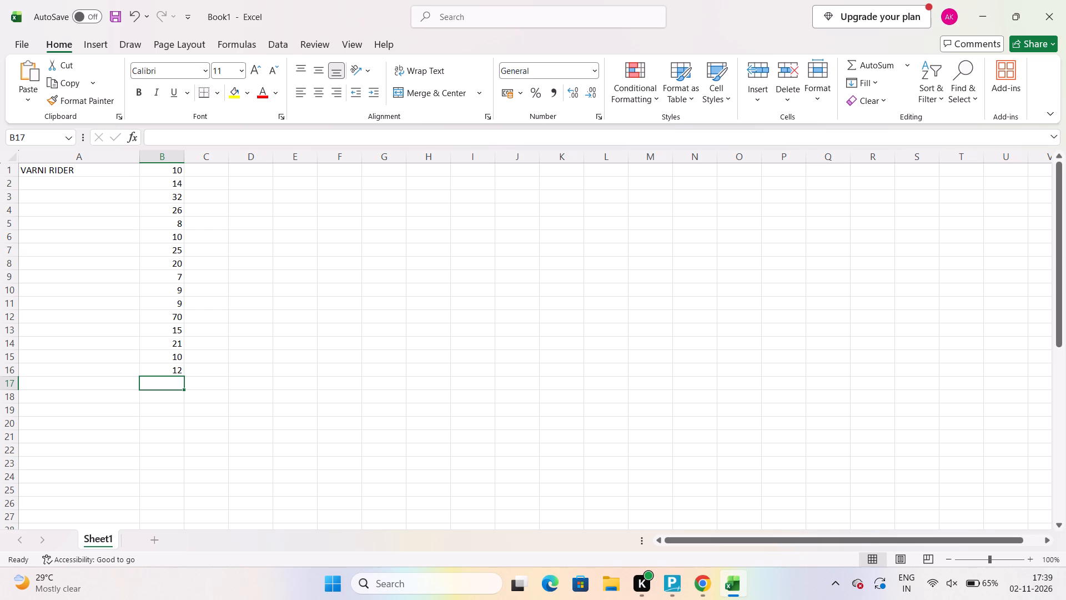
type("20")
key("Down")
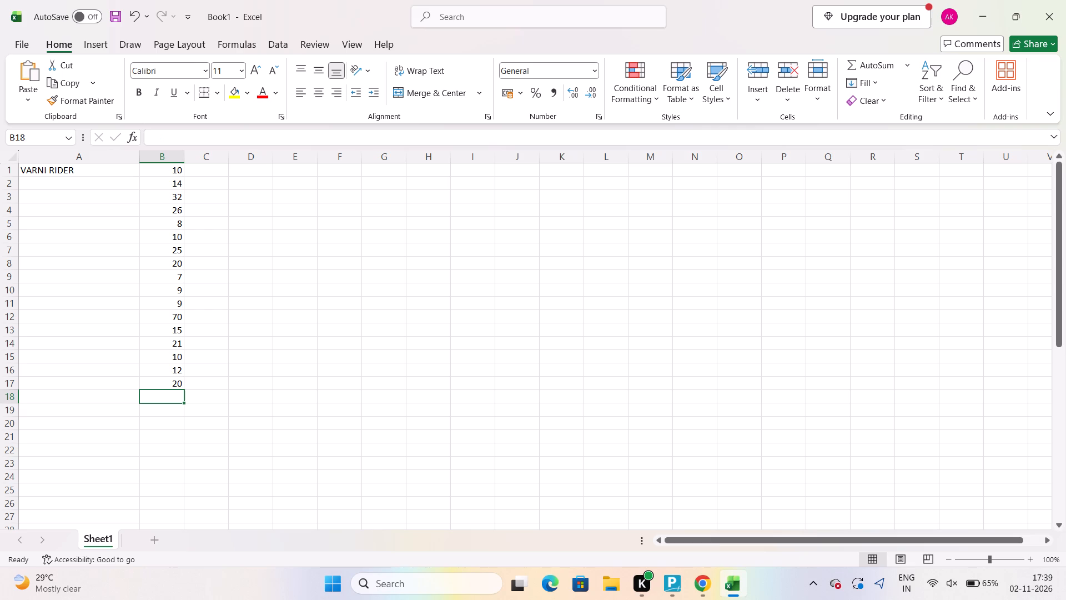
Continue the column B list by entering 10, 11, 21, 7, 16 and 9 in cells B18 through B23.
type("10")
key("Down")
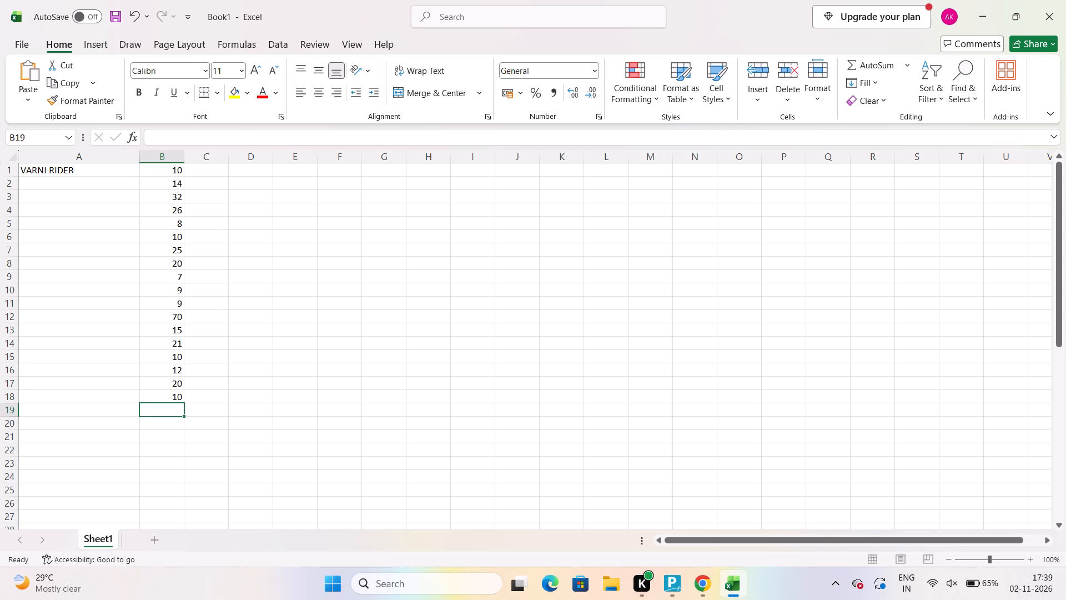
type("110")
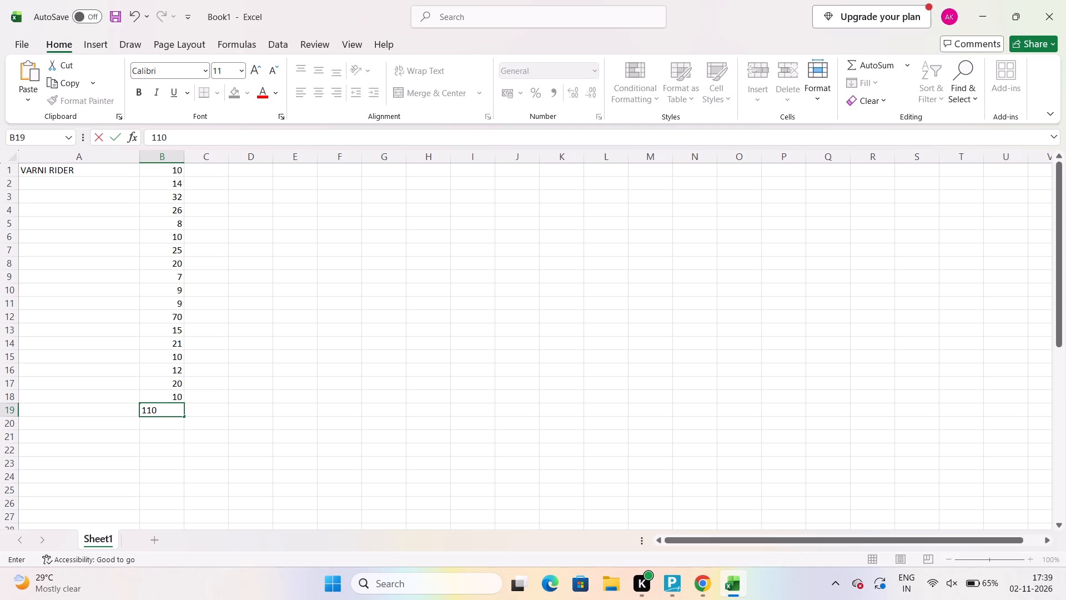
key("BackSpace")
key("Down")
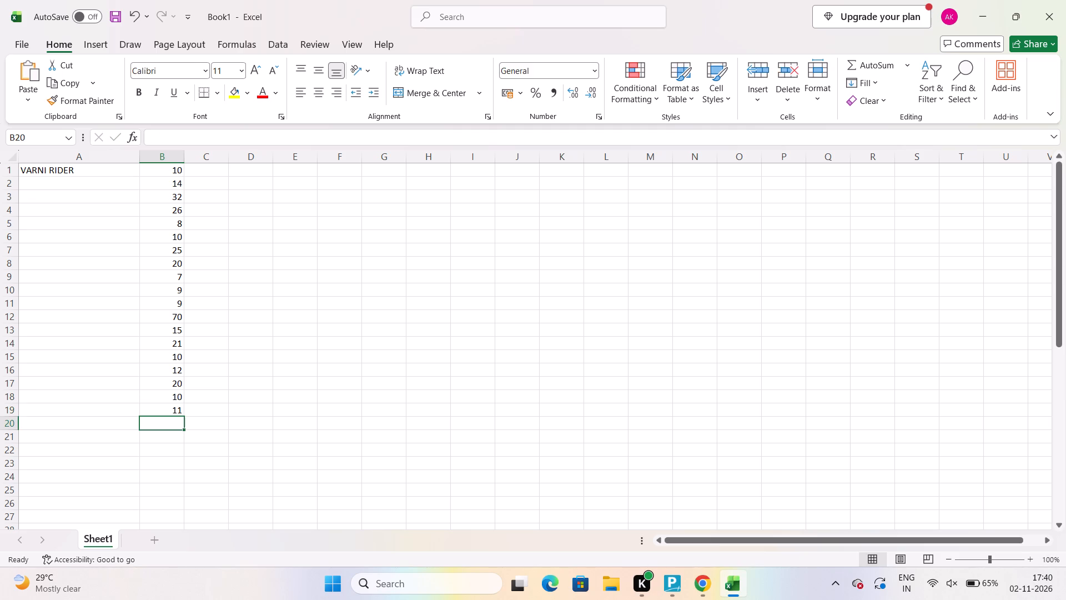
type("21")
key("Down")
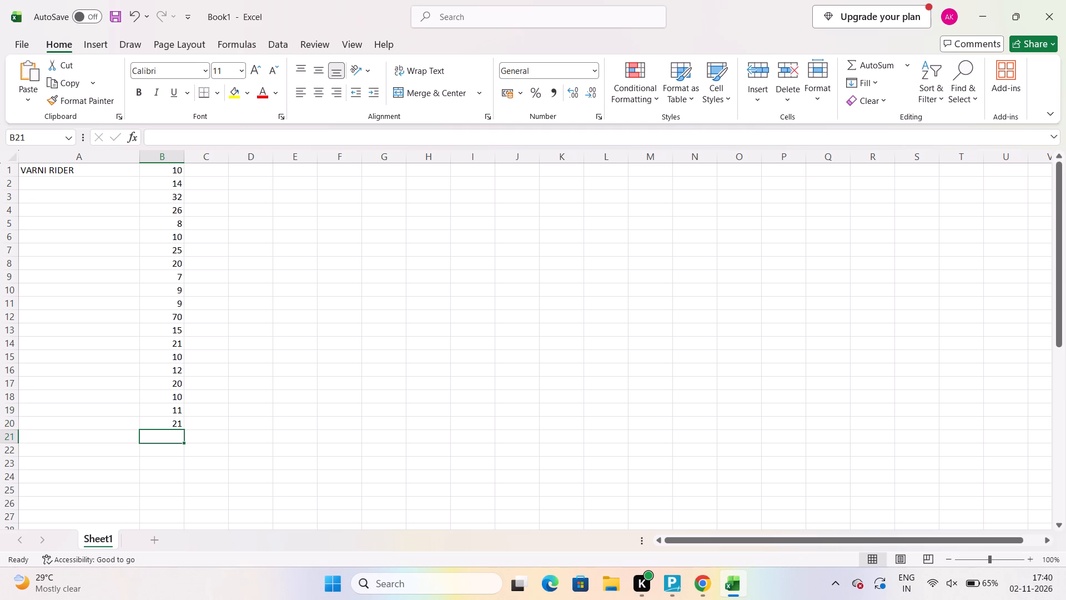
key("7")
key("Down")
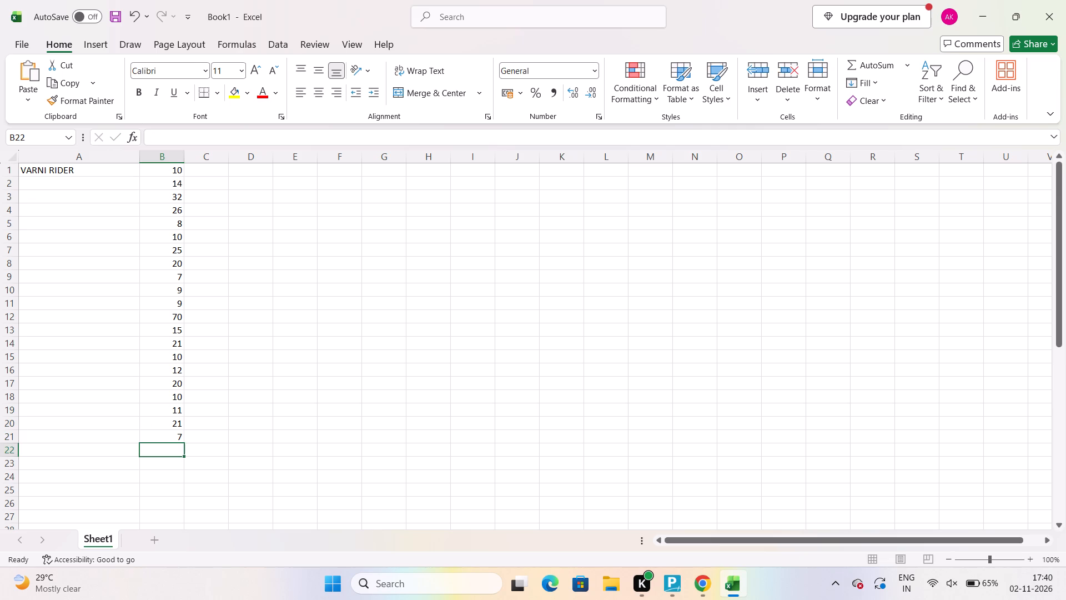
type("16")
key("Down")
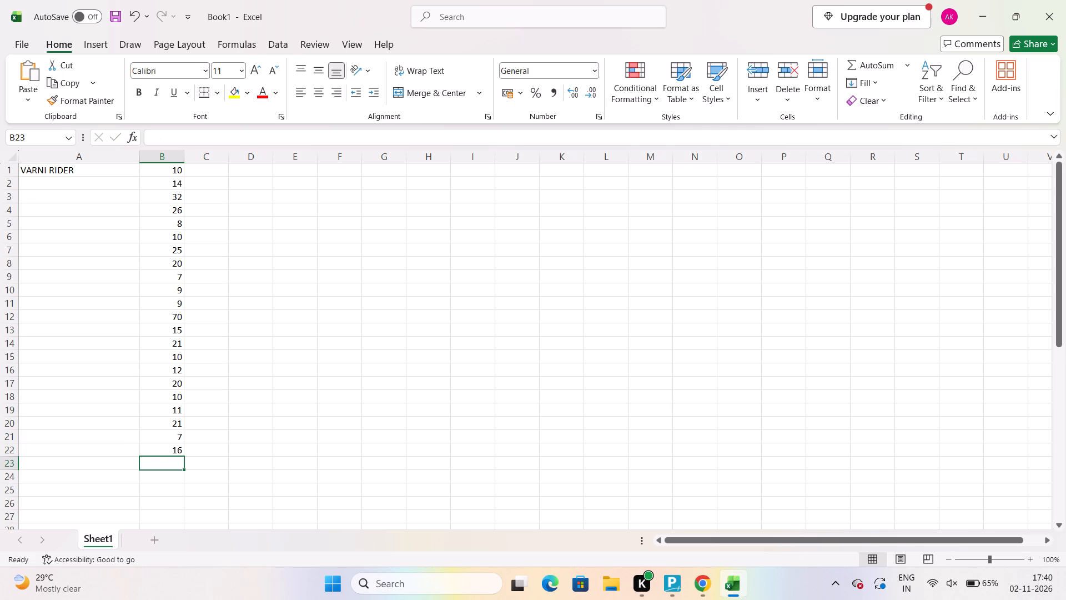
key("9")
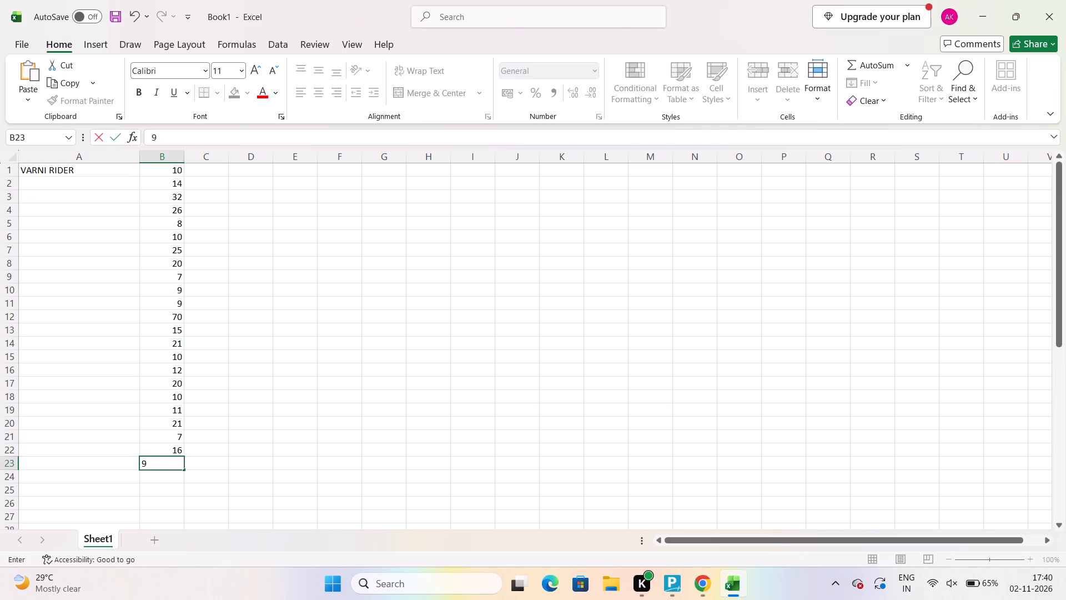
key("Down")
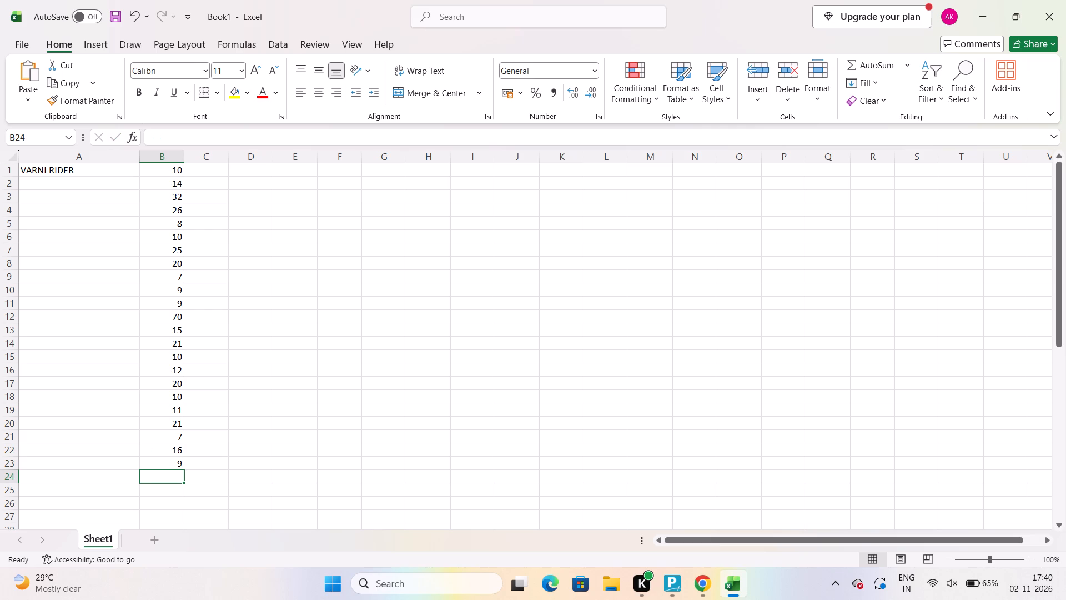
Continue the column B list by entering 22, 17 and 5 in cells B24 through B26.
type("22")
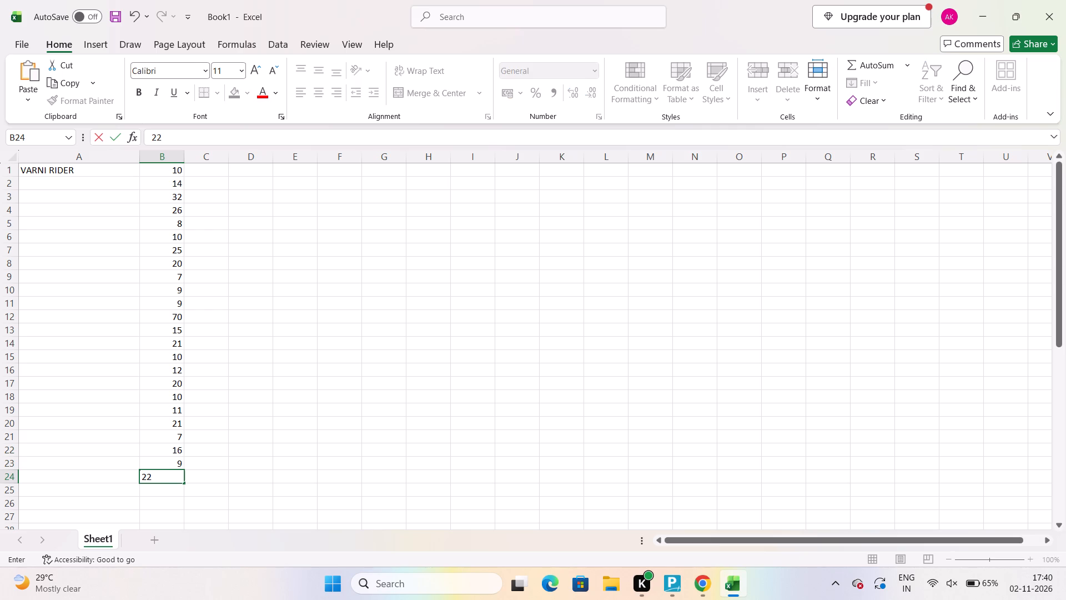
key("Down")
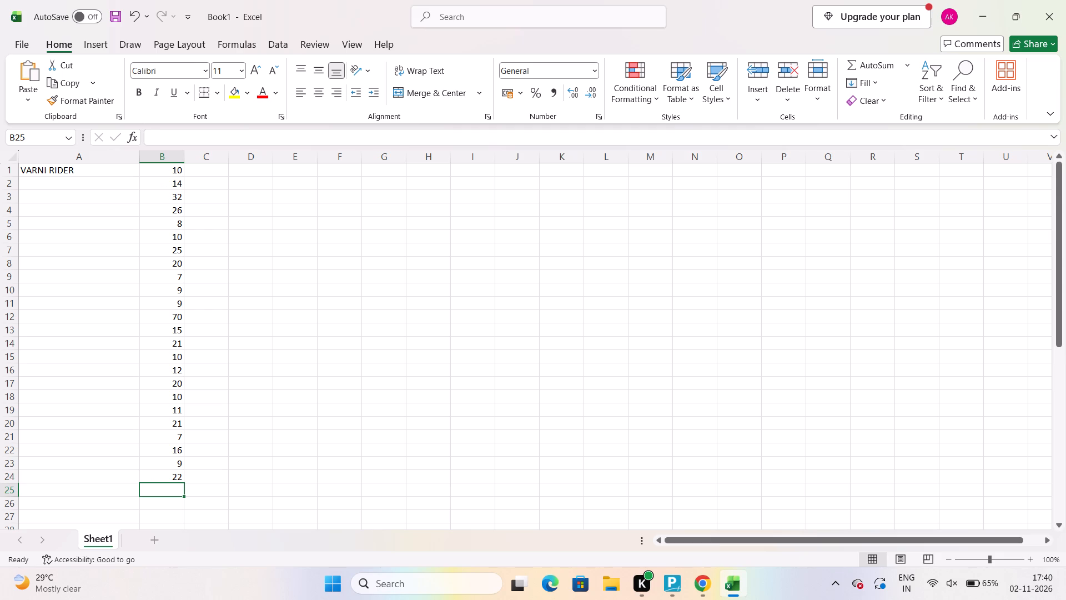
type("17")
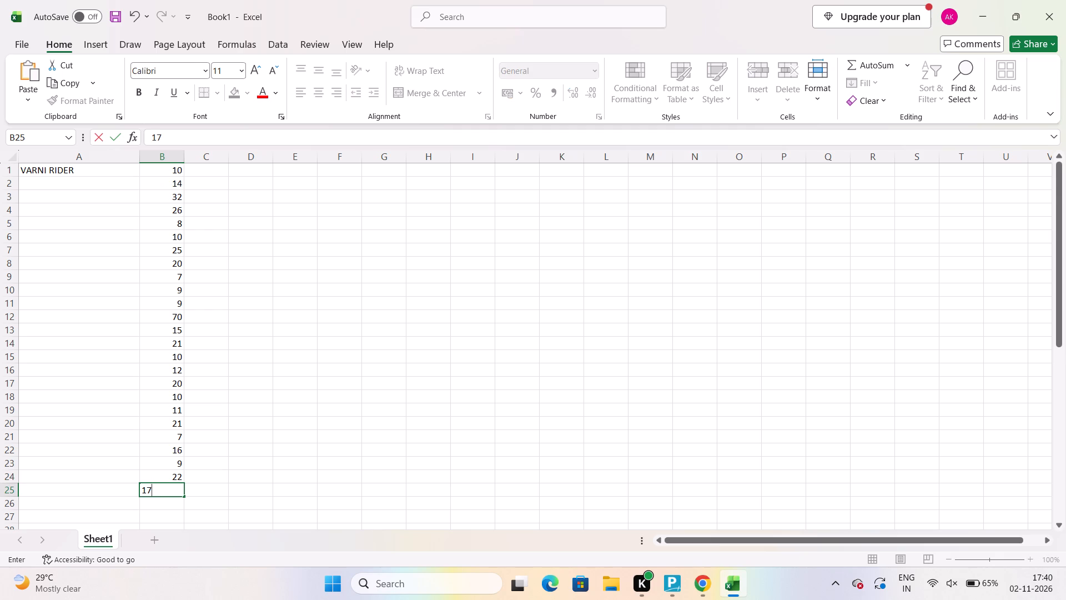
key("Down")
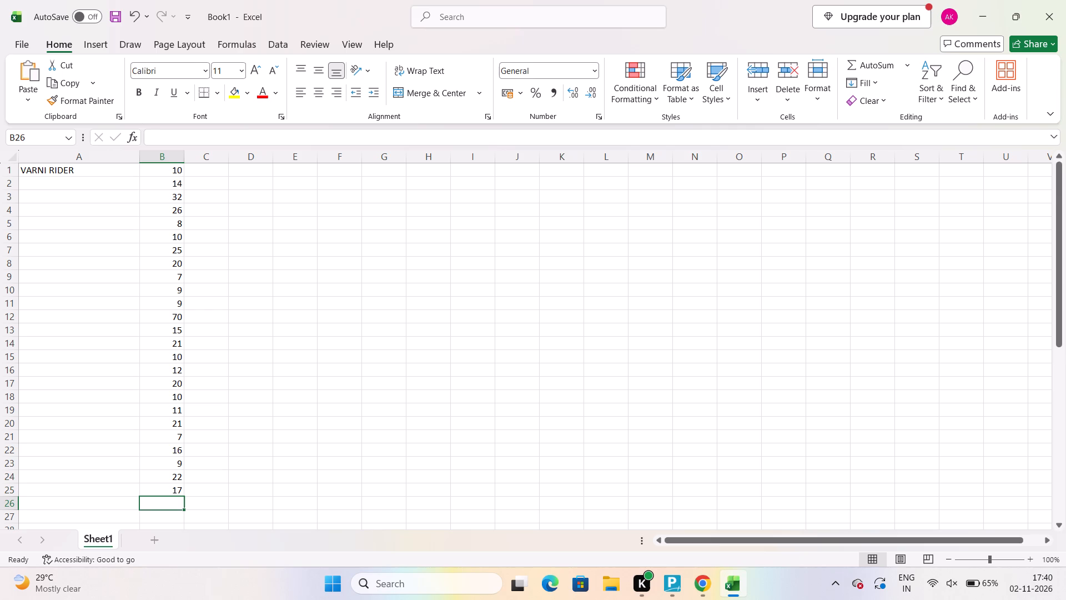
key("5")
key("Down")
key("Down")
key("Up")
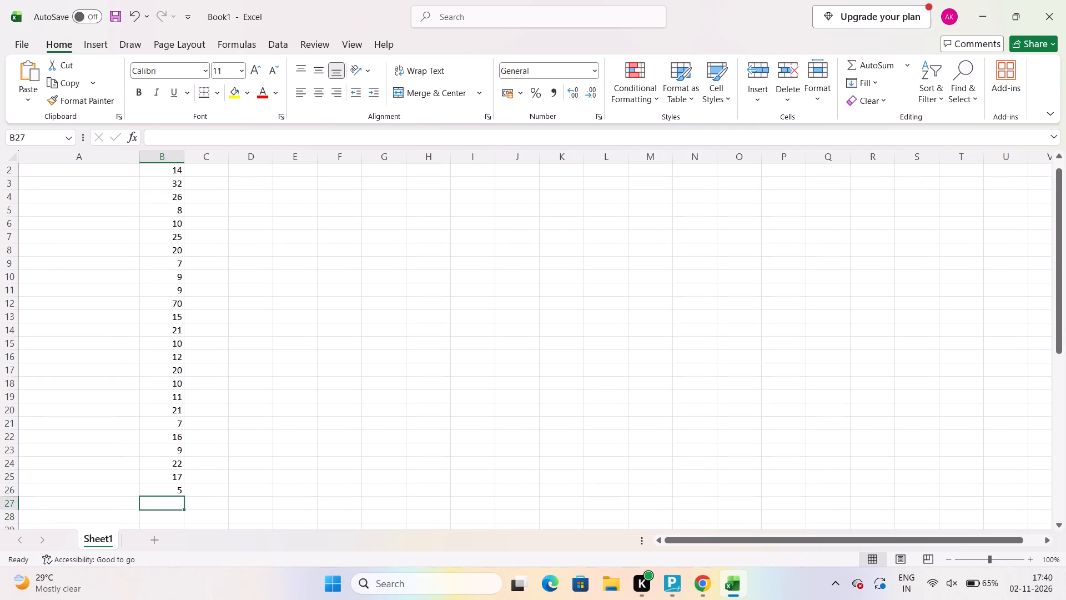
Finish the column B list by entering 13, 14 and 84 in cells B27 through B29.
type("13")
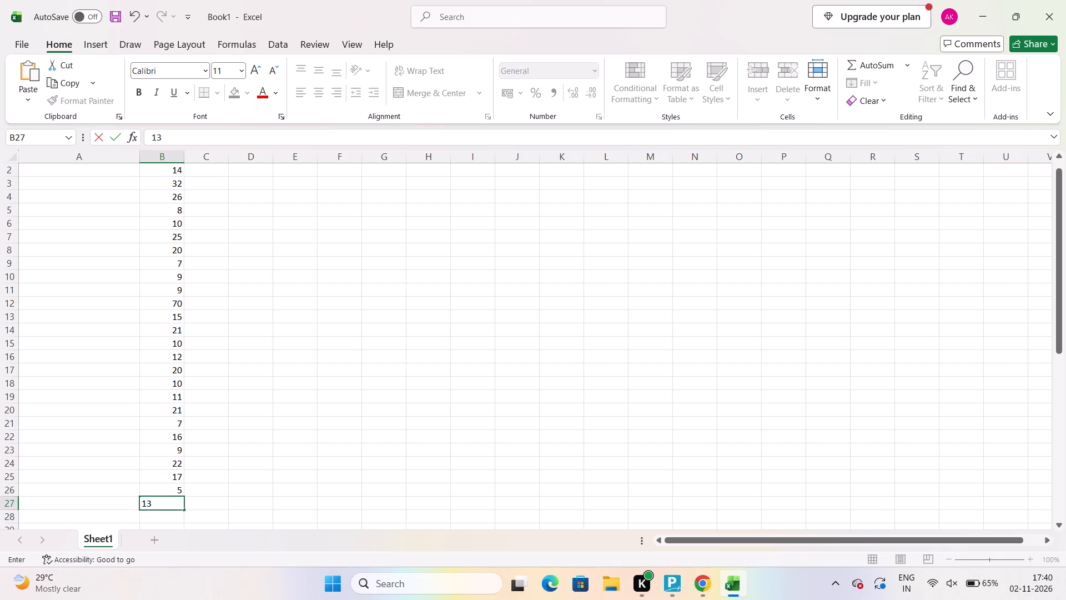
key("Down")
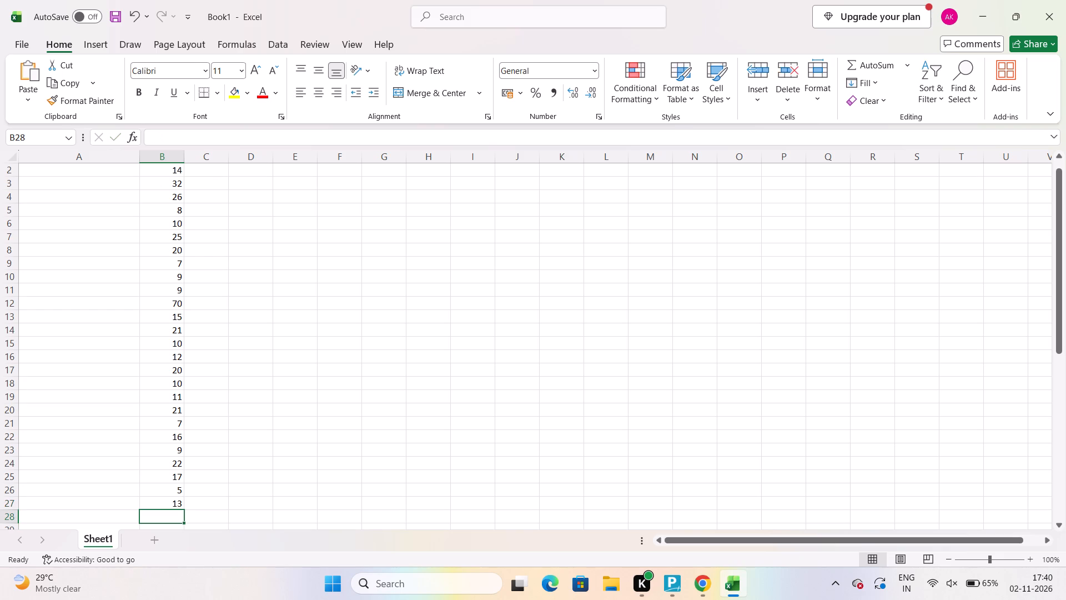
type("14")
key("Down")
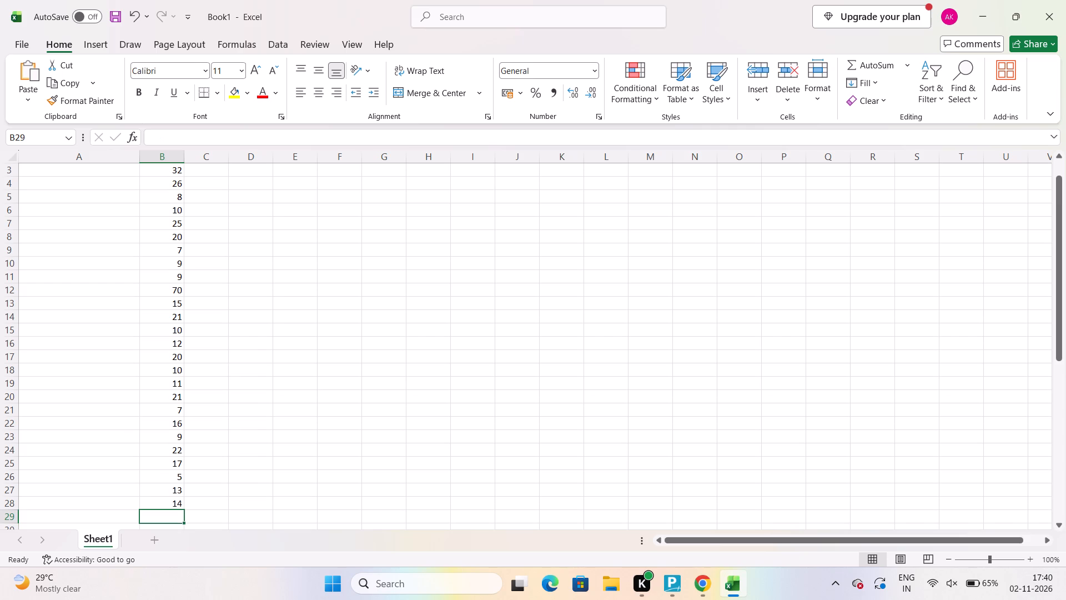
type("884")
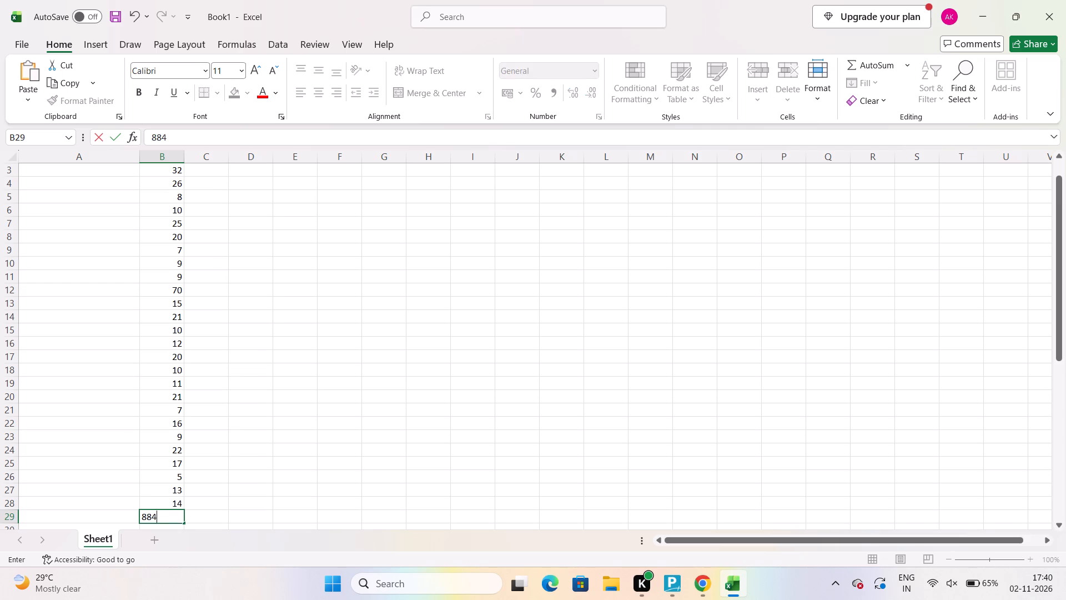
key("BackSpace")
key("BackSpace")
key("4")
key("Down")
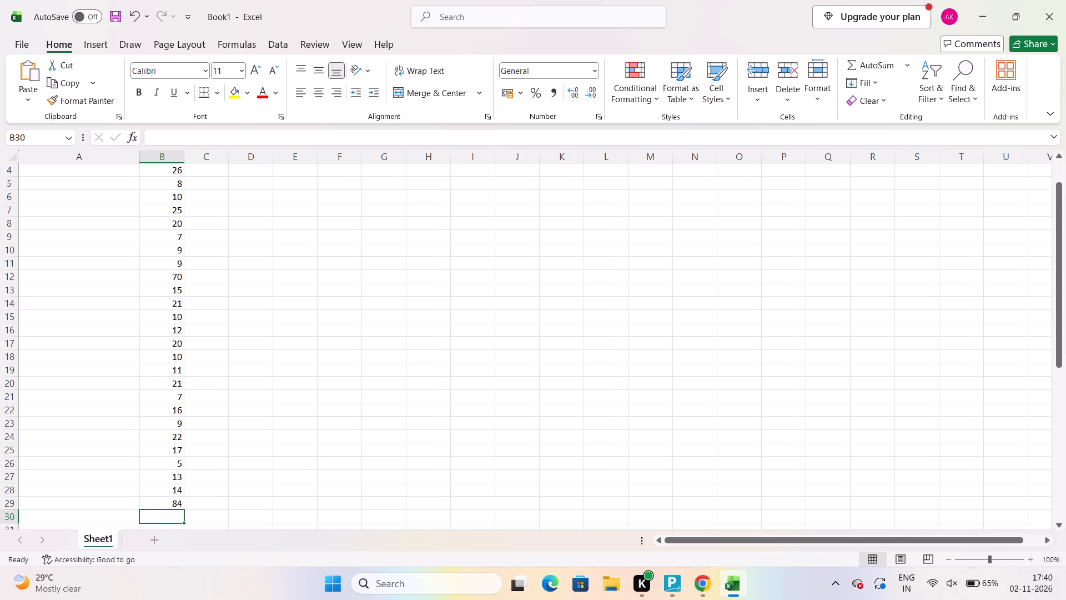
Start a second number list in column C by entering 22, 19, 10 and 43 in cells C1 through C4.
scroll(132, 414, "down", 1)
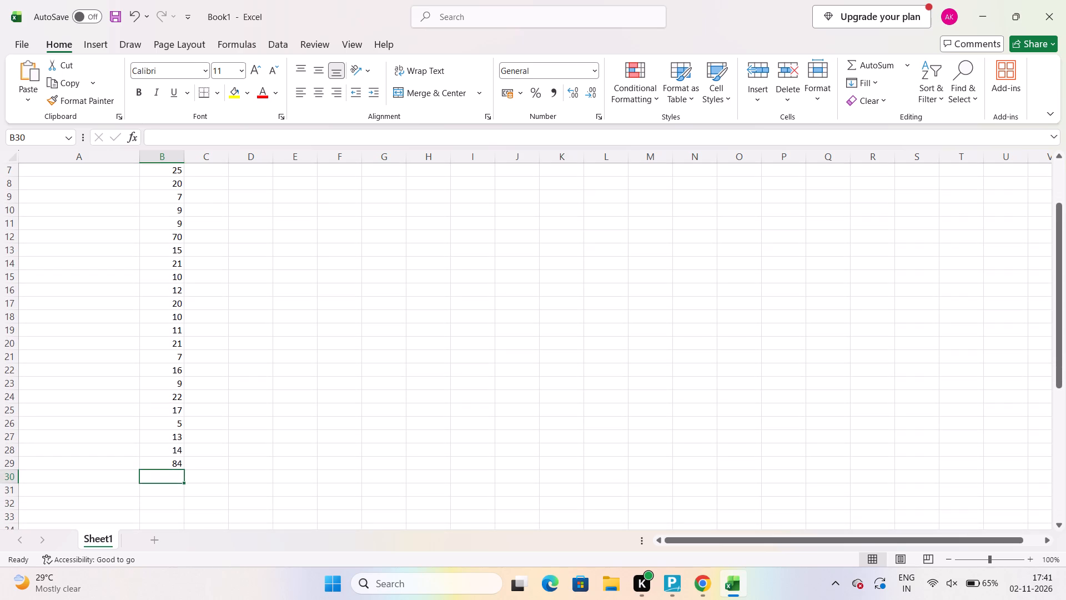
scroll(170, 479, "up", 13)
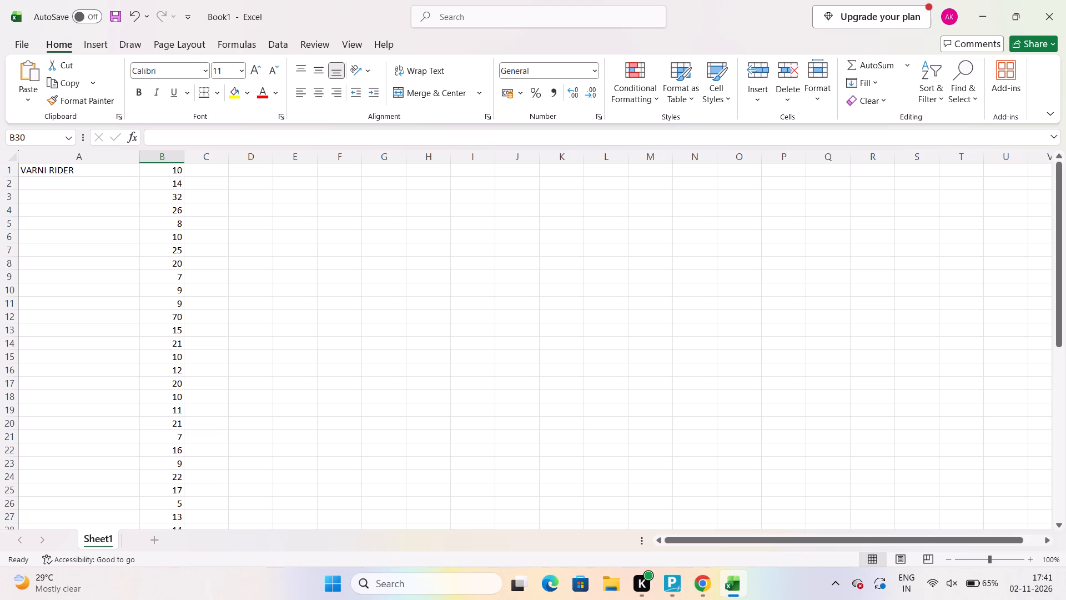
left_click(209, 170)
type("22")
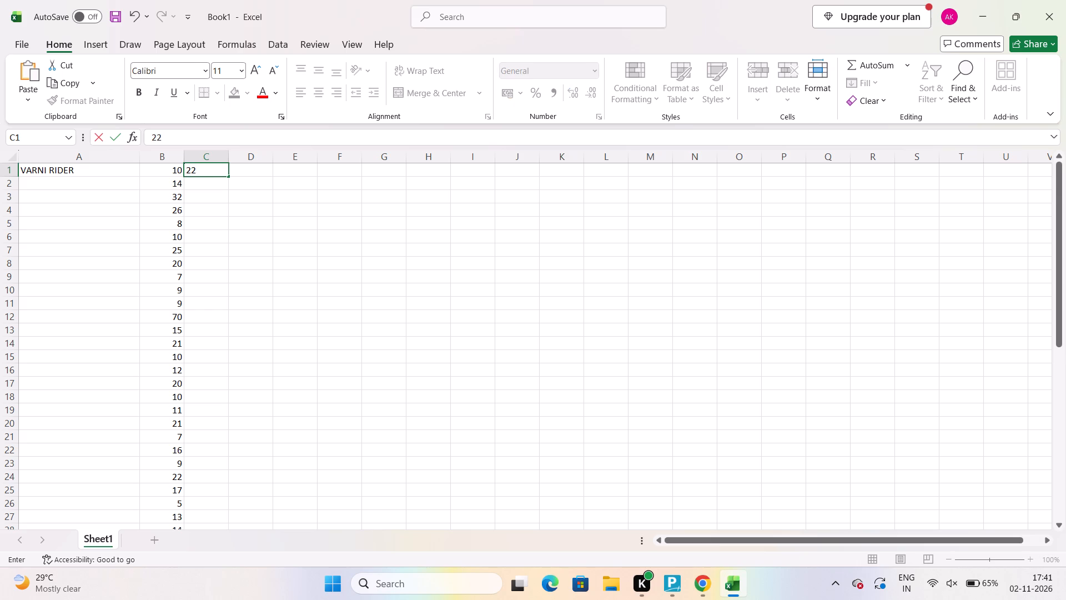
key("Down")
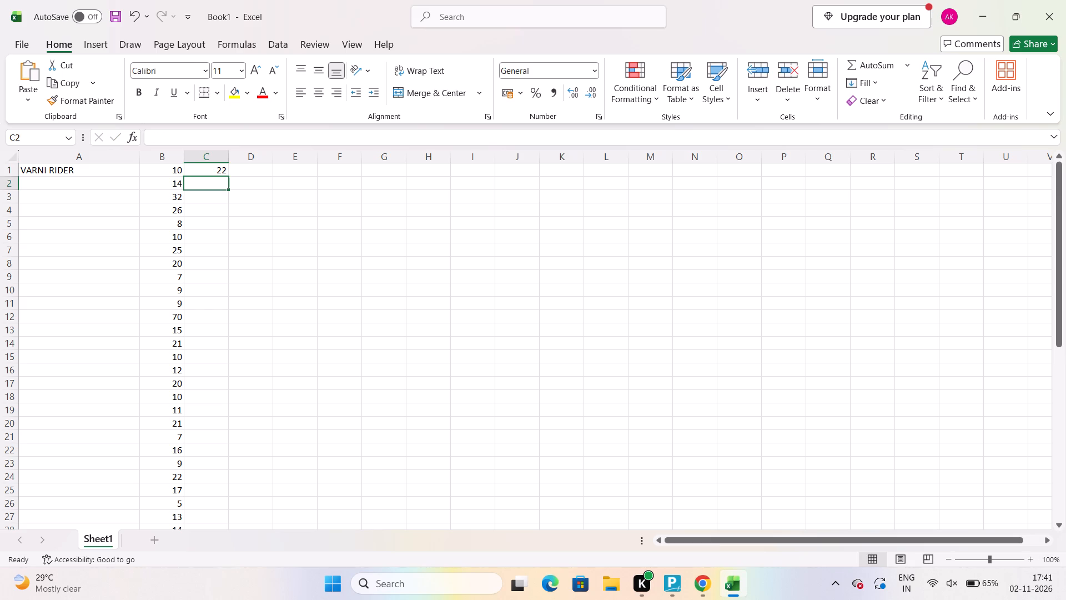
type("19")
key("Down")
type("10")
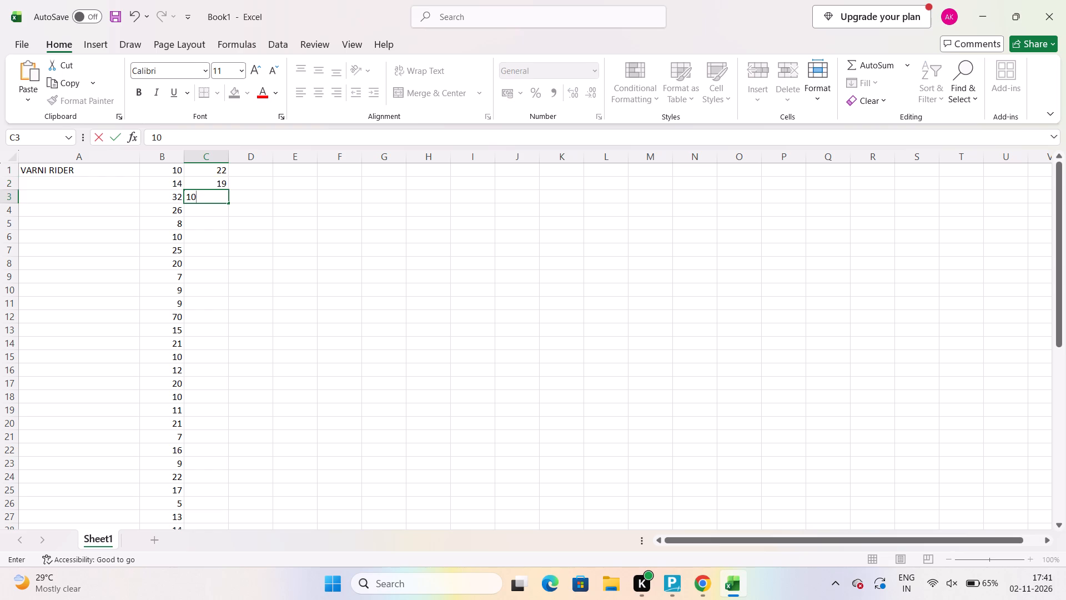
key("Down")
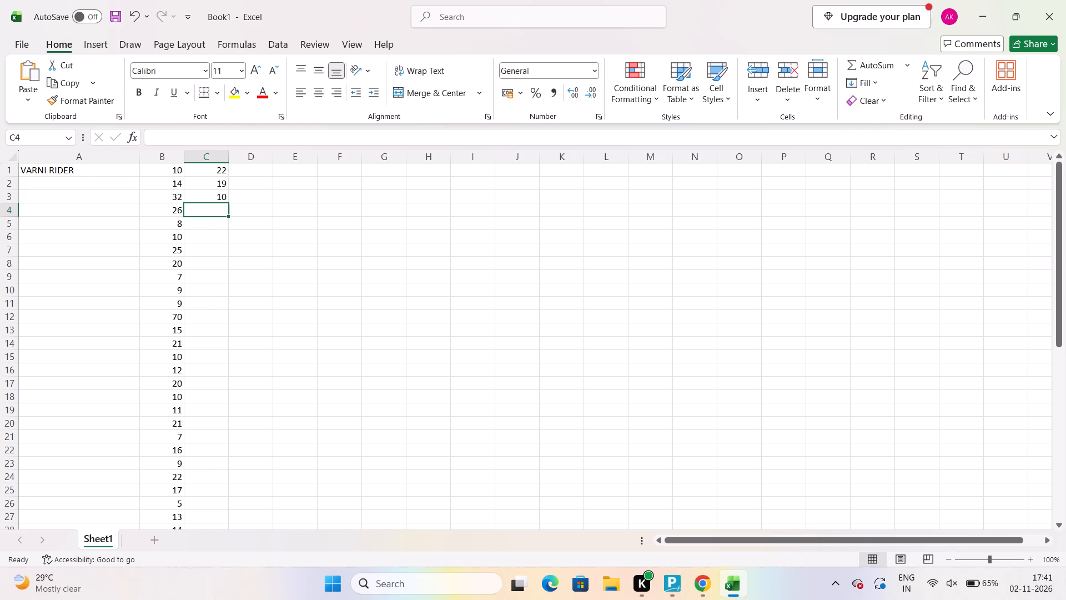
type("43")
key("Down")
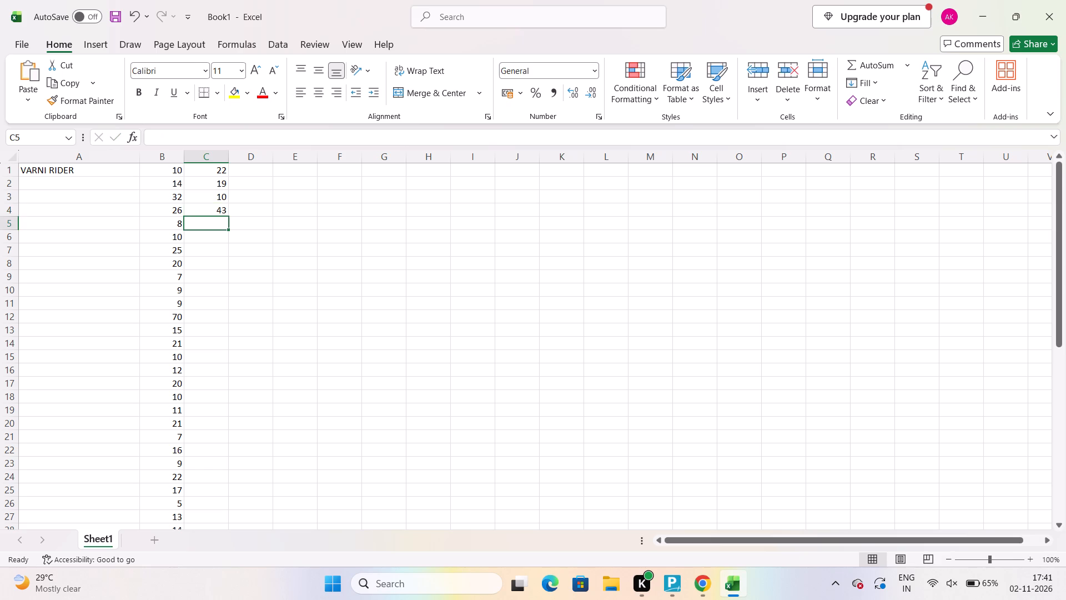
Continue the column C list by entering 20, 10, 11 and 4 in cells C5 through C8.
type("20")
key("Down")
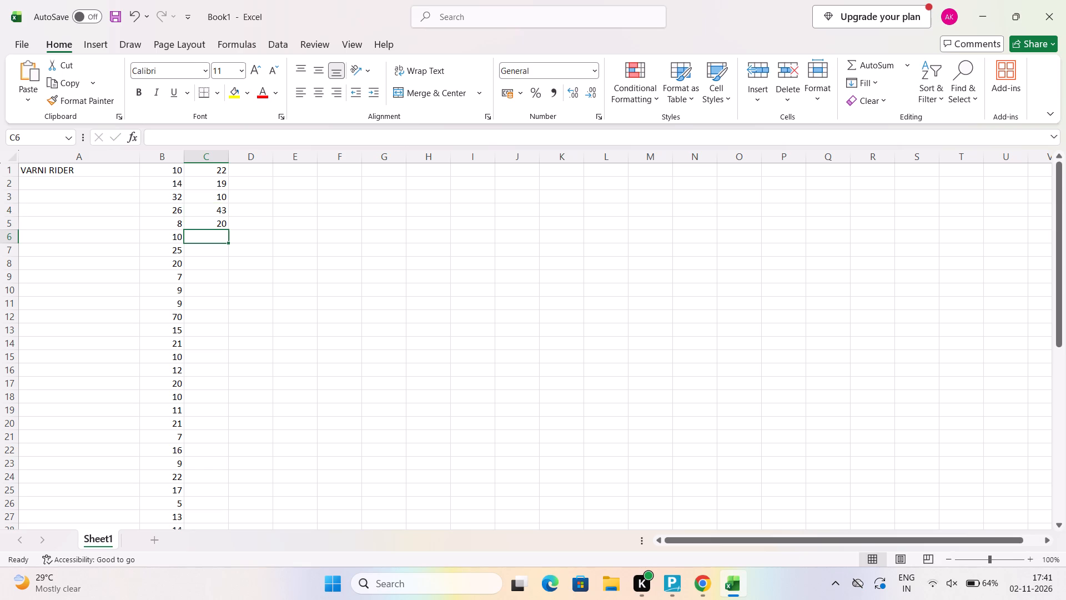
type("10")
key("Down")
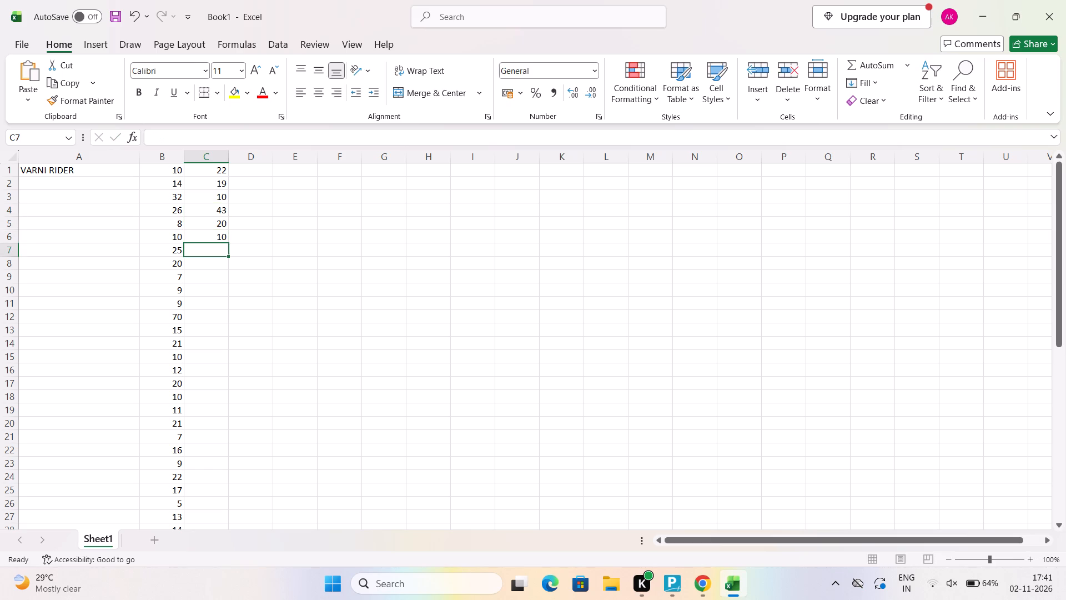
type("11")
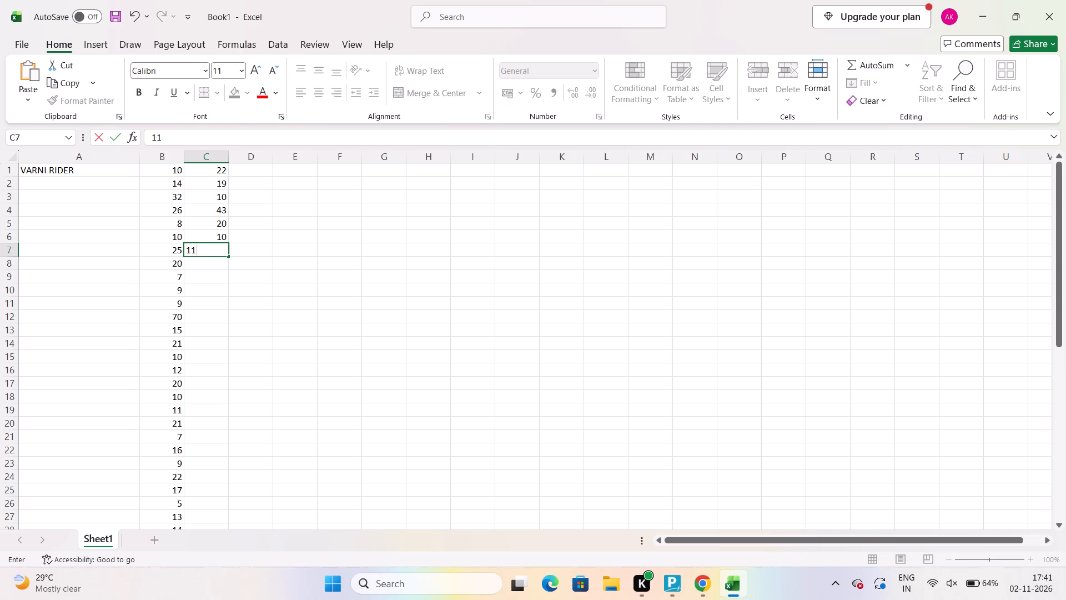
key("Down")
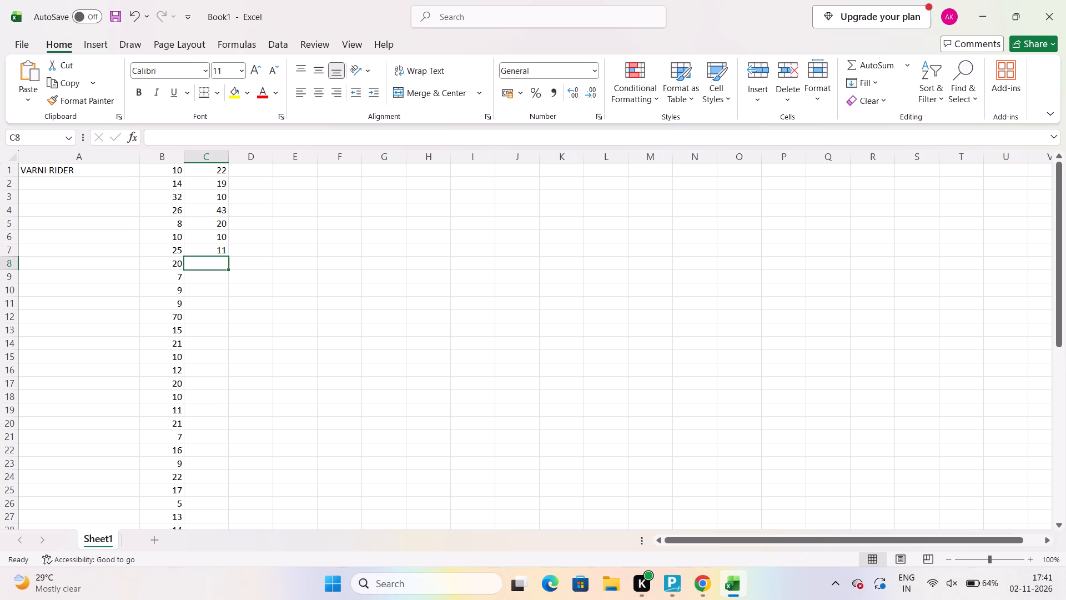
key("4")
key("Down")
key("Down")
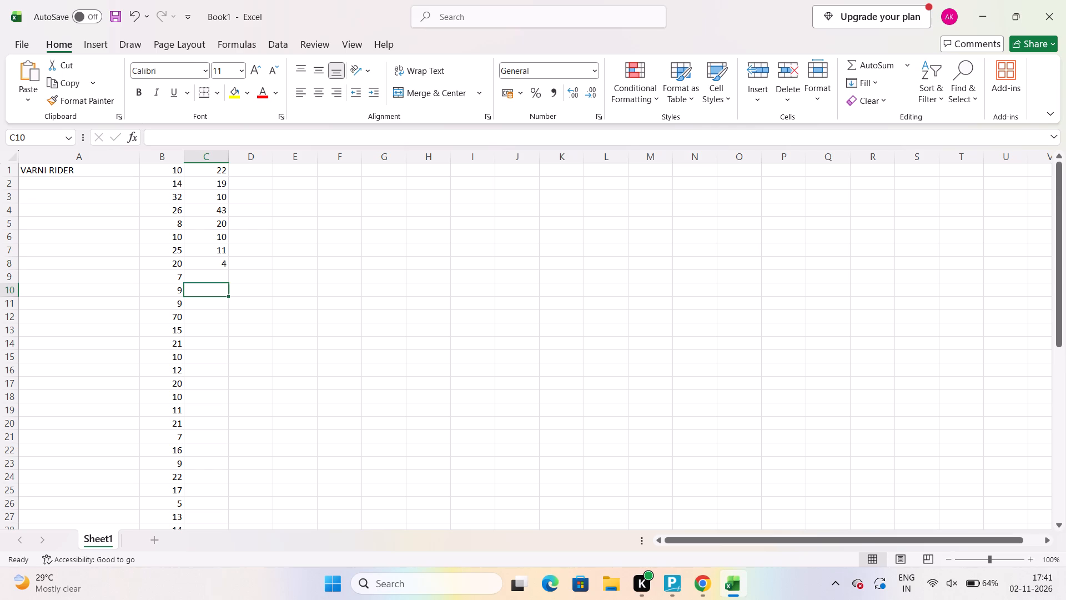
key("Up")
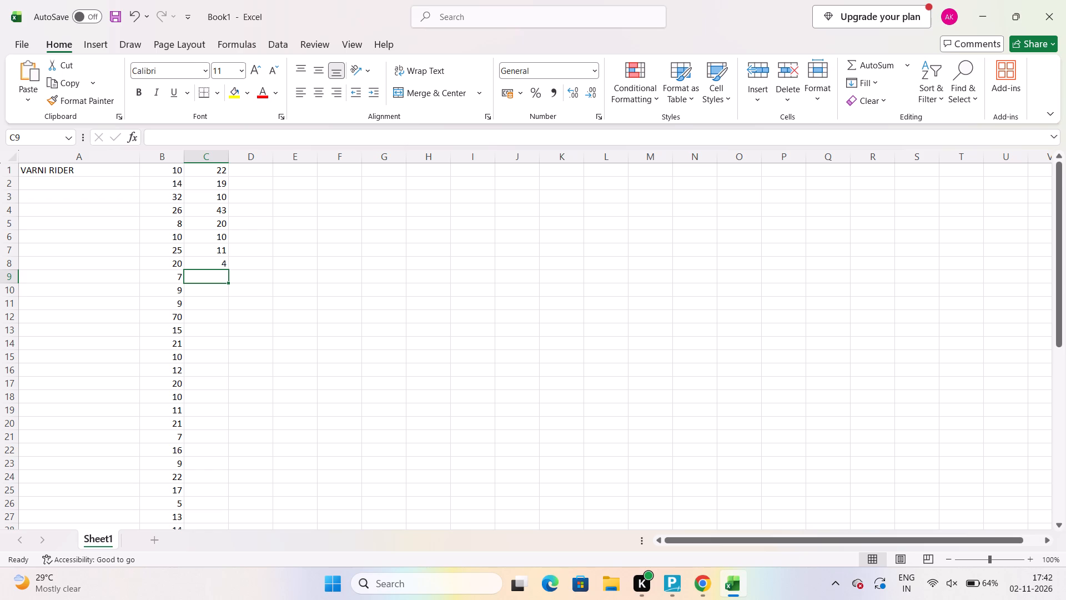
Continue the column C list by entering 10, 2, 16, 5 and 7 in cells C9 through C13.
type("10")
key("Down")
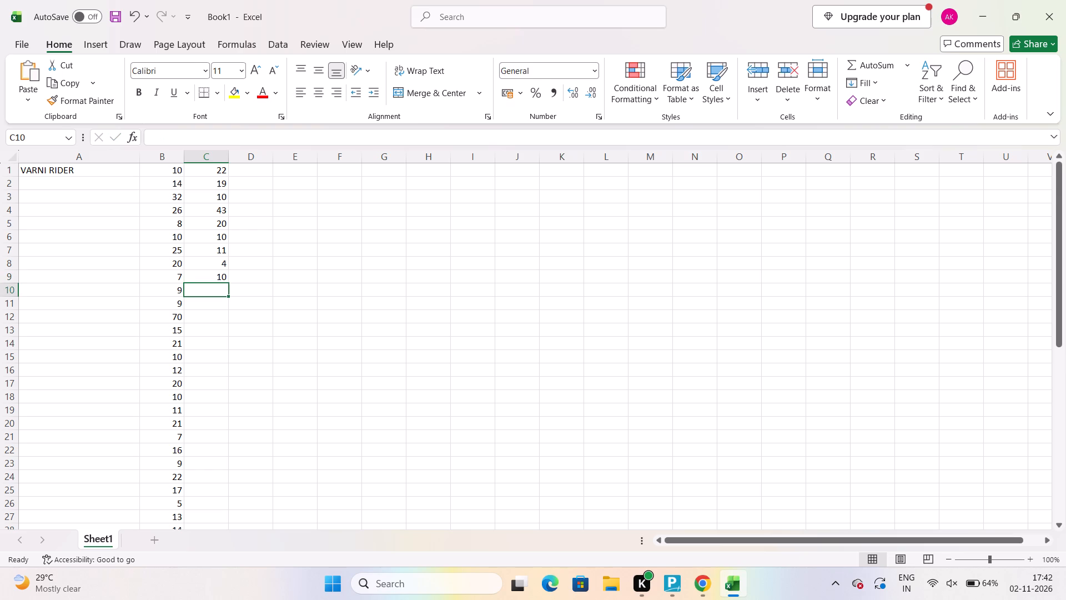
key("2")
key("Down")
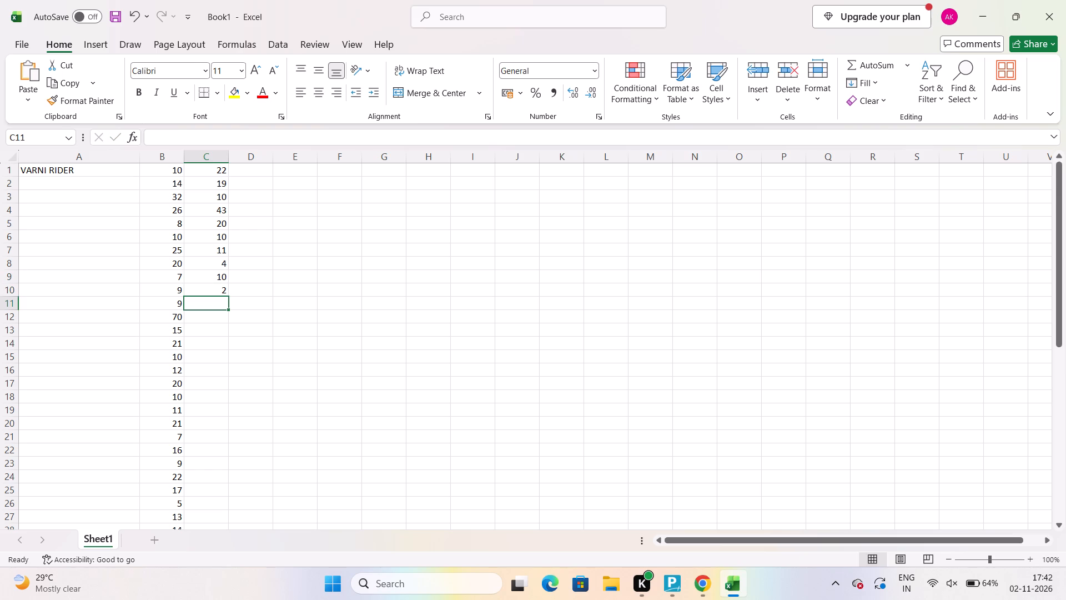
type("16")
key("Down")
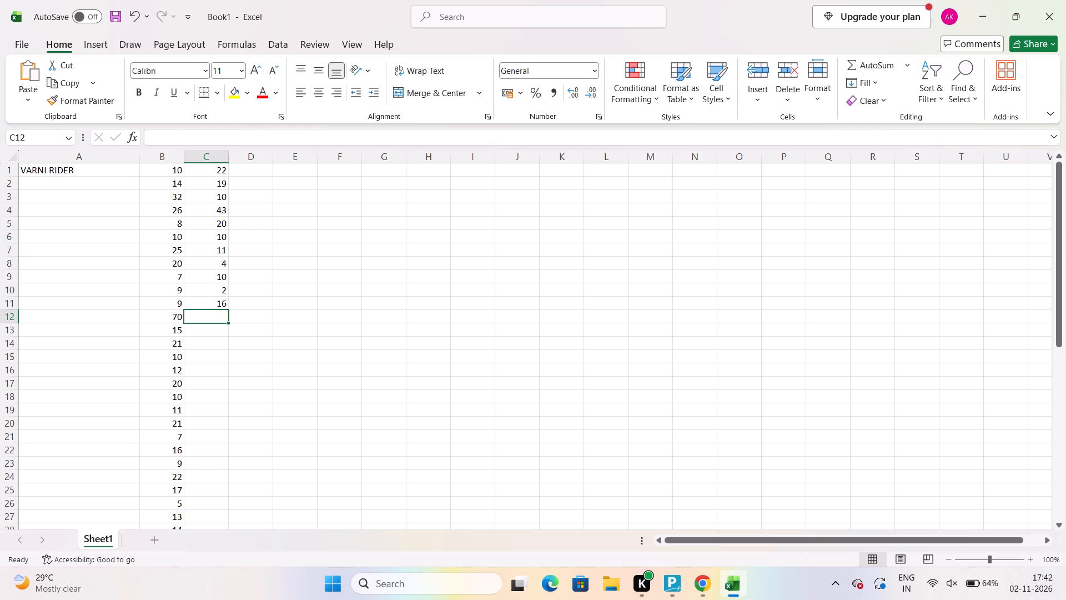
key("5")
key("Down")
key("Down")
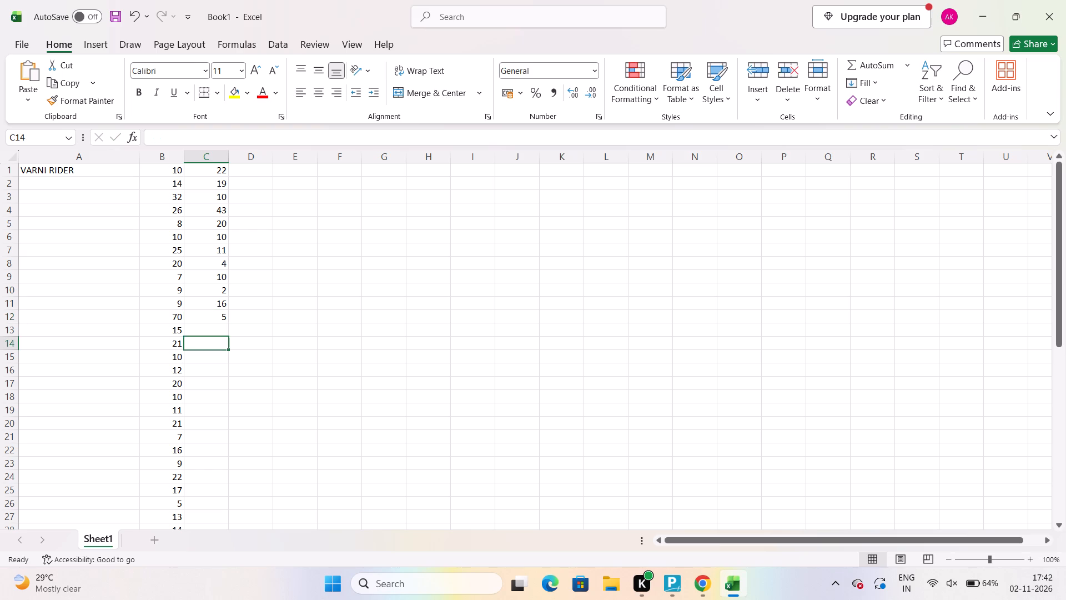
key("Up")
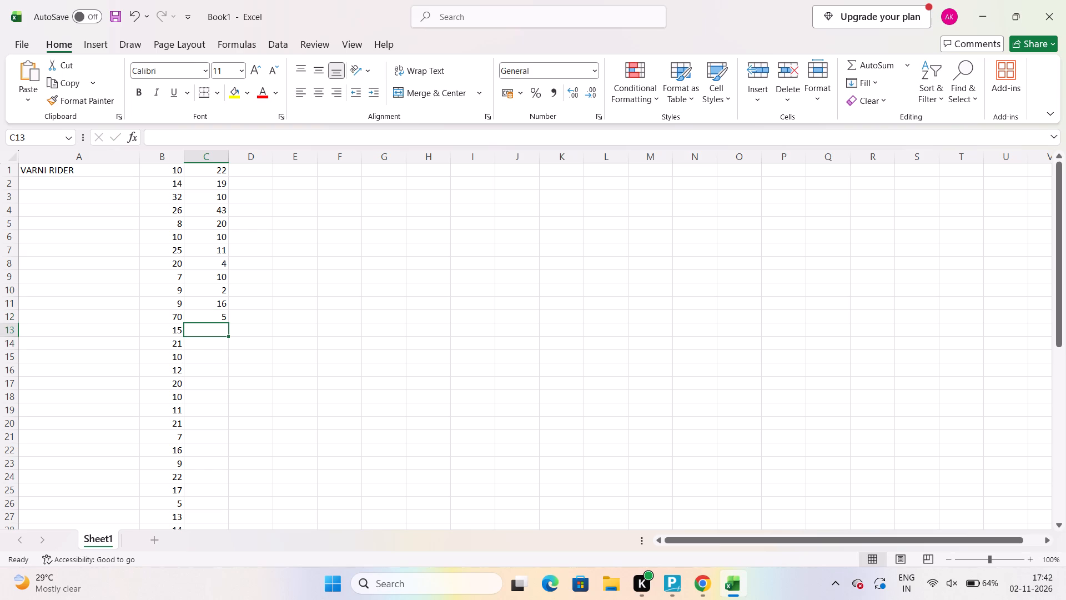
key("7")
key("Down")
Select the number lists in columns B and C, down to row 30, check their combined sum, and clear them.
scroll(279, 301, "up", 5)
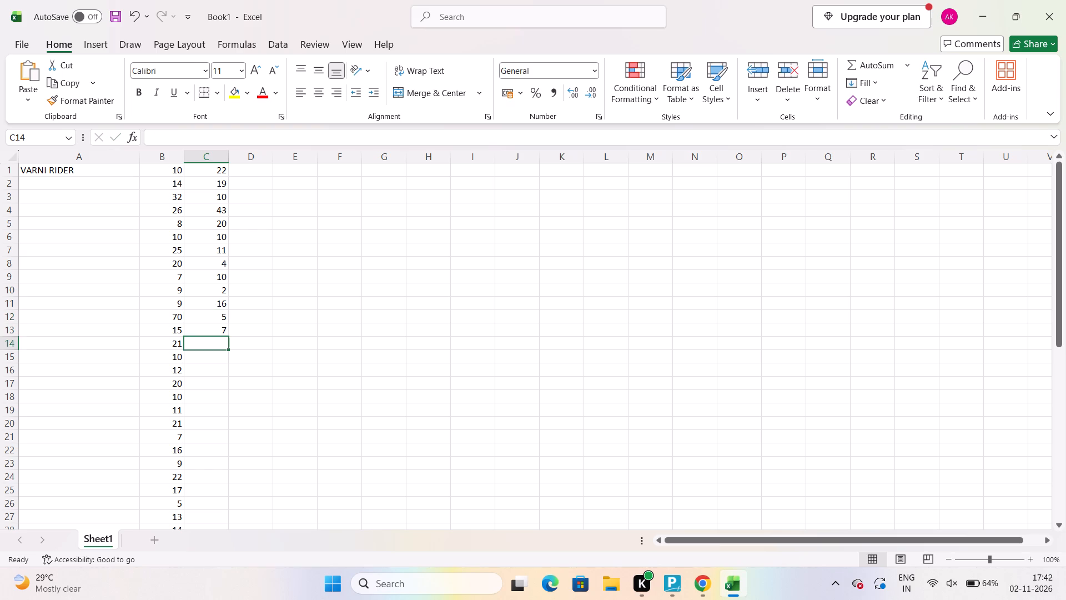
scroll(279, 301, "up", 1)
left_click_drag(151, 167, 283, 243)
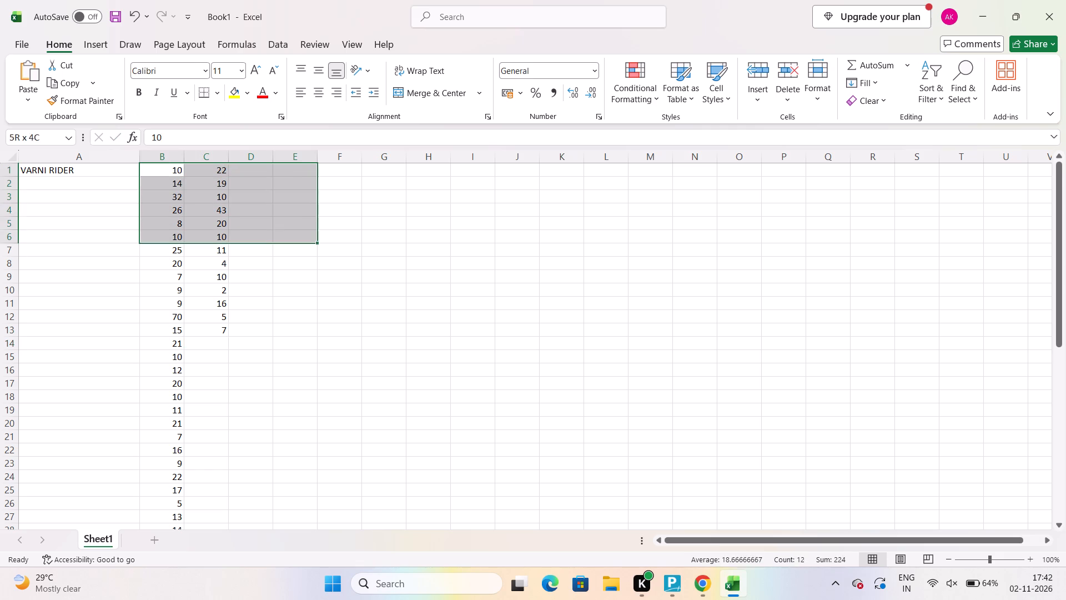
left_click_drag(283, 243, 293, 571)
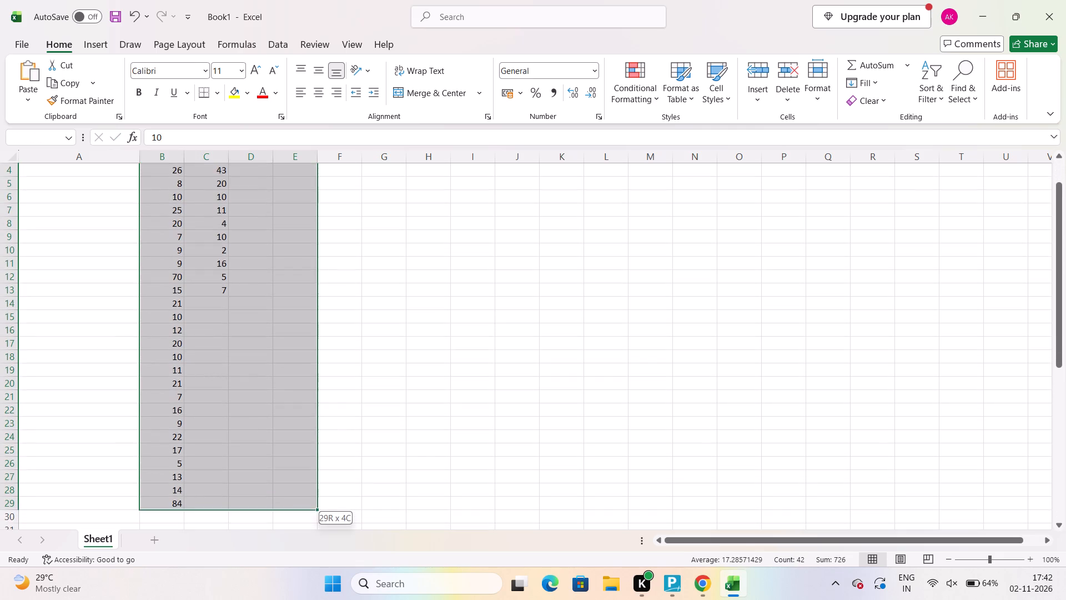
left_click_drag(293, 571, 299, 485)
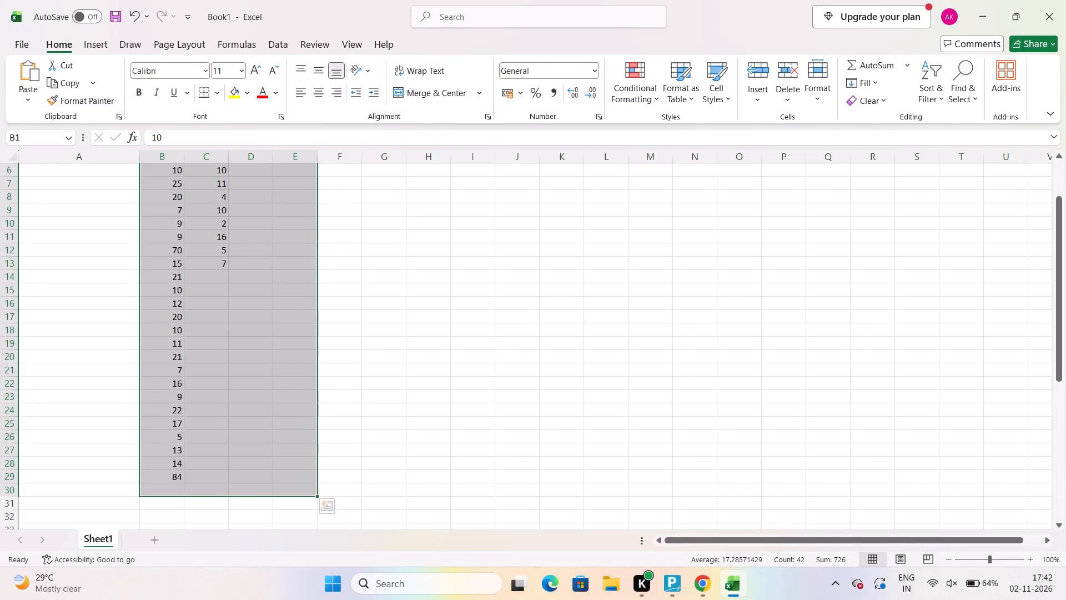
scroll(216, 447, "up", 6)
key("Delete")
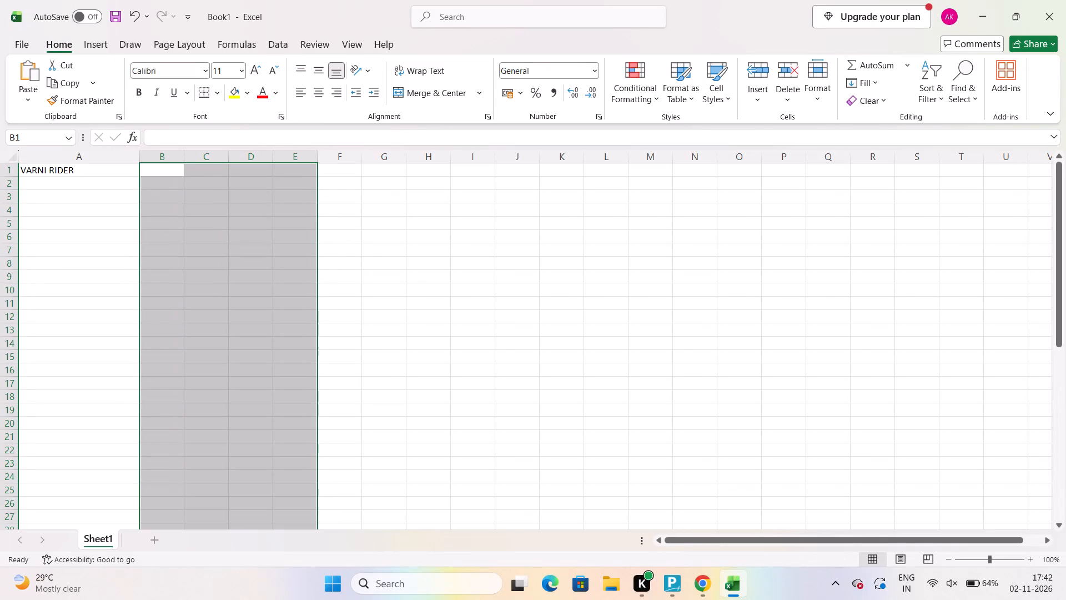
Start a new number list in column B by entering 10, 5, 17 and 7 in cells B1 through B4.
left_click(179, 168)
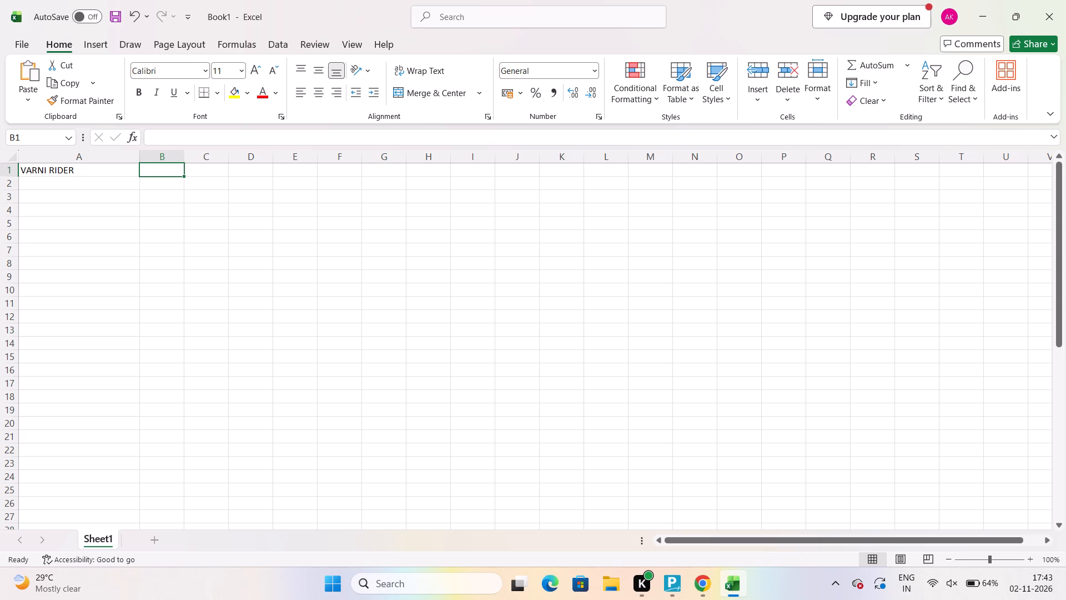
type("10")
key("Down")
key("Down")
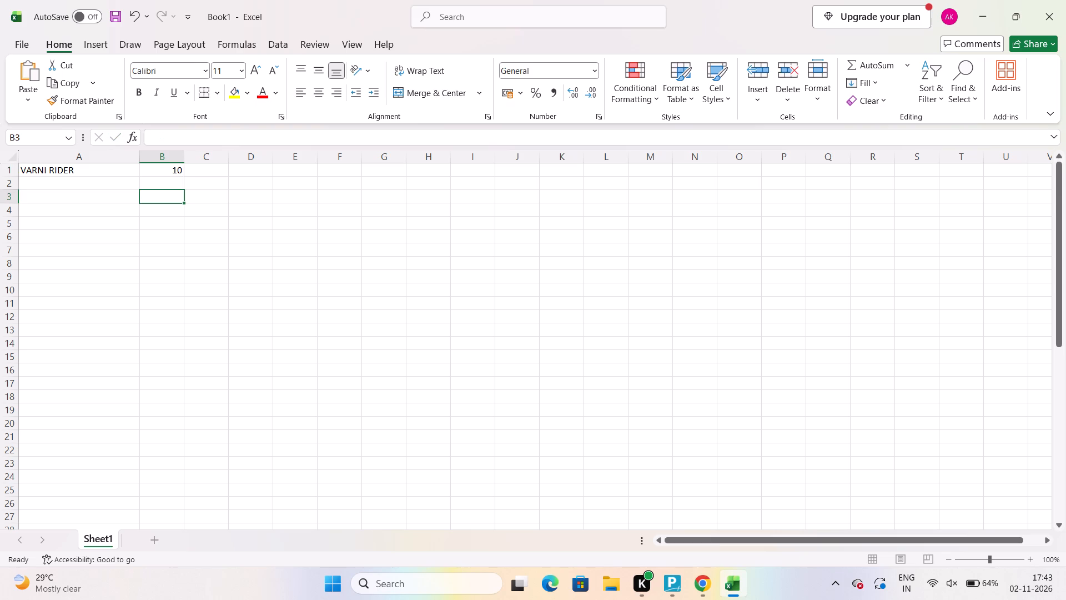
key("Up")
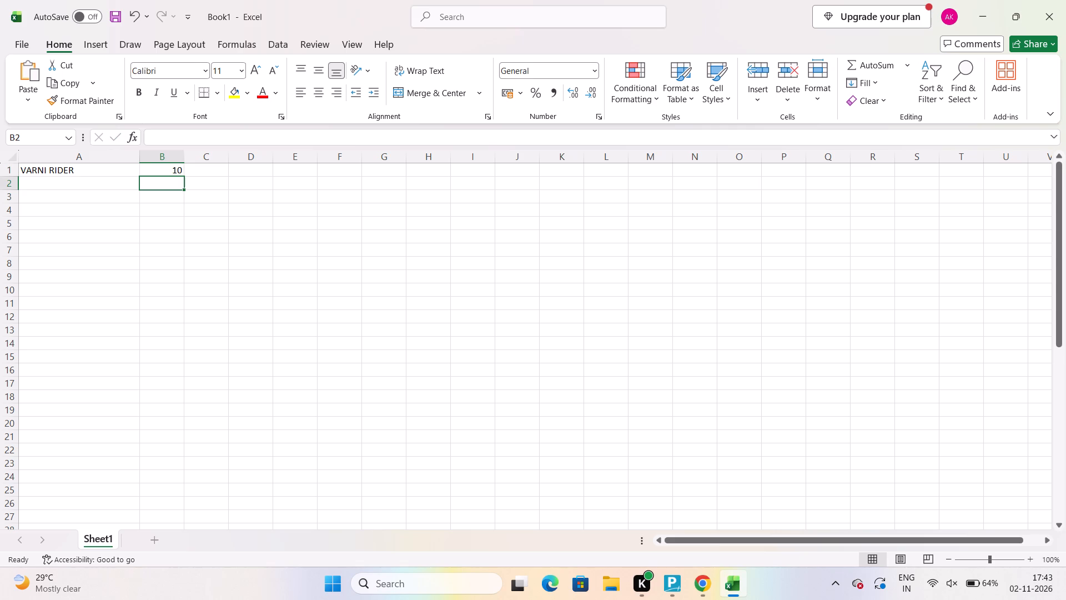
key("5")
key("Down")
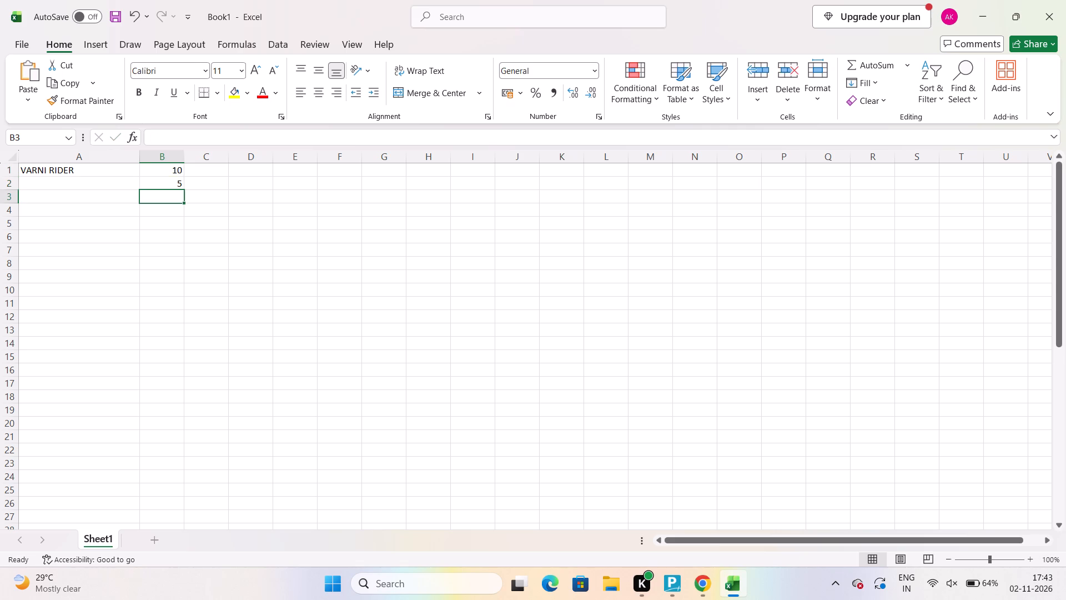
type("17")
key("Down")
key("7")
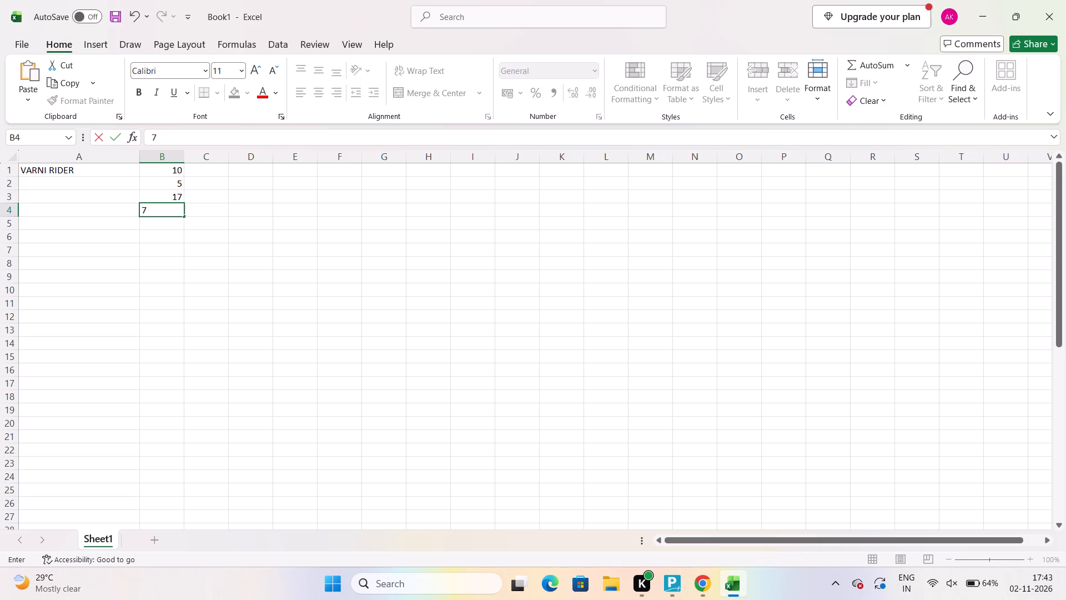
key("Down")
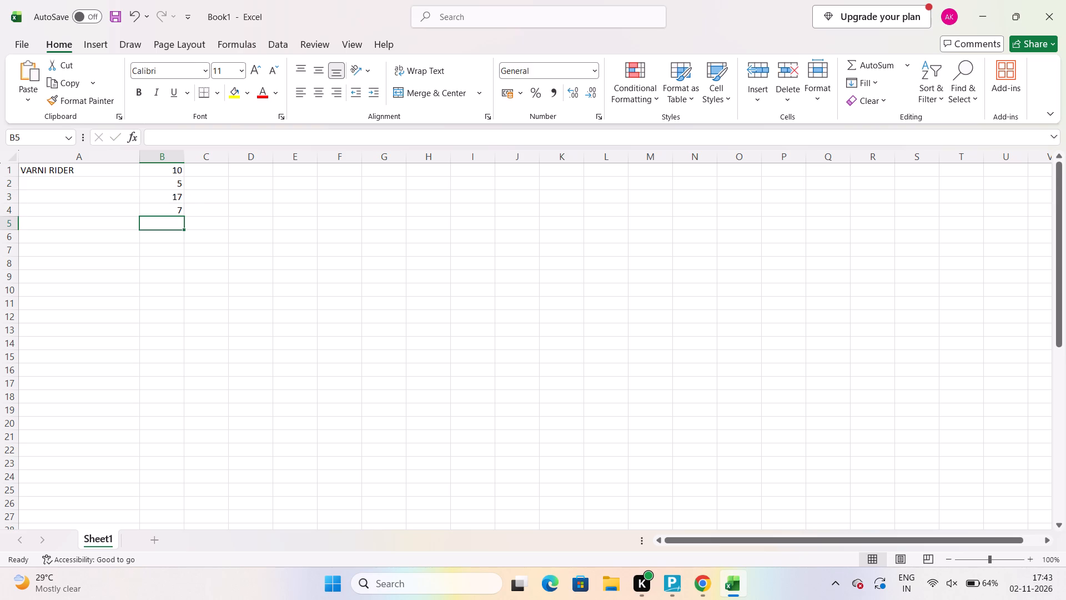
Continue the column B list by entering 10, 12, 2, 15 and 21 in cells B5 through B9.
type("10")
key("Down")
type("12")
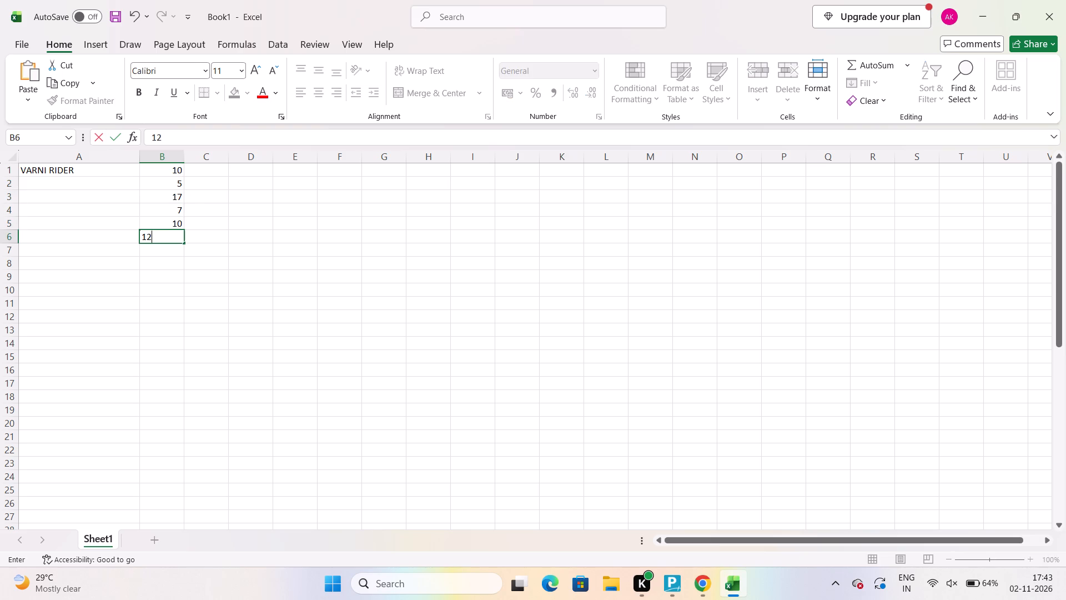
key("Down")
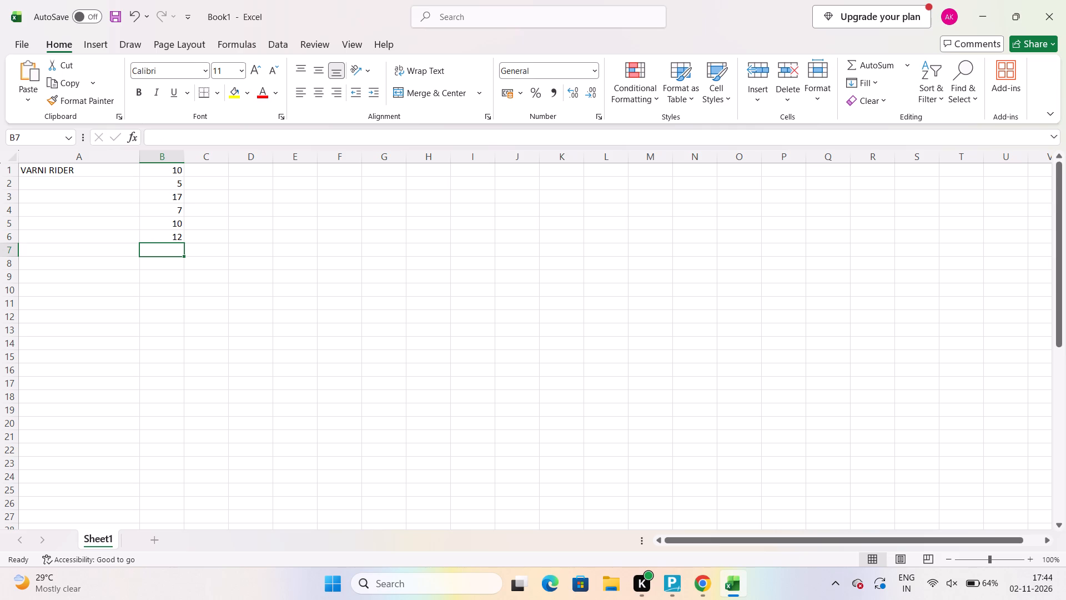
key("2")
key("Down")
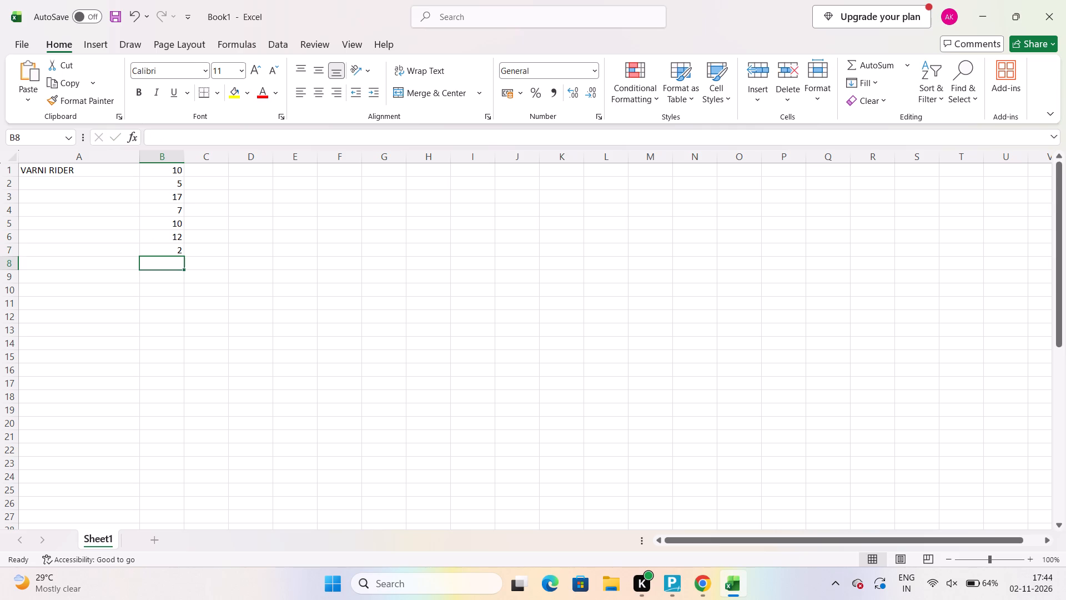
type("15")
key("Down")
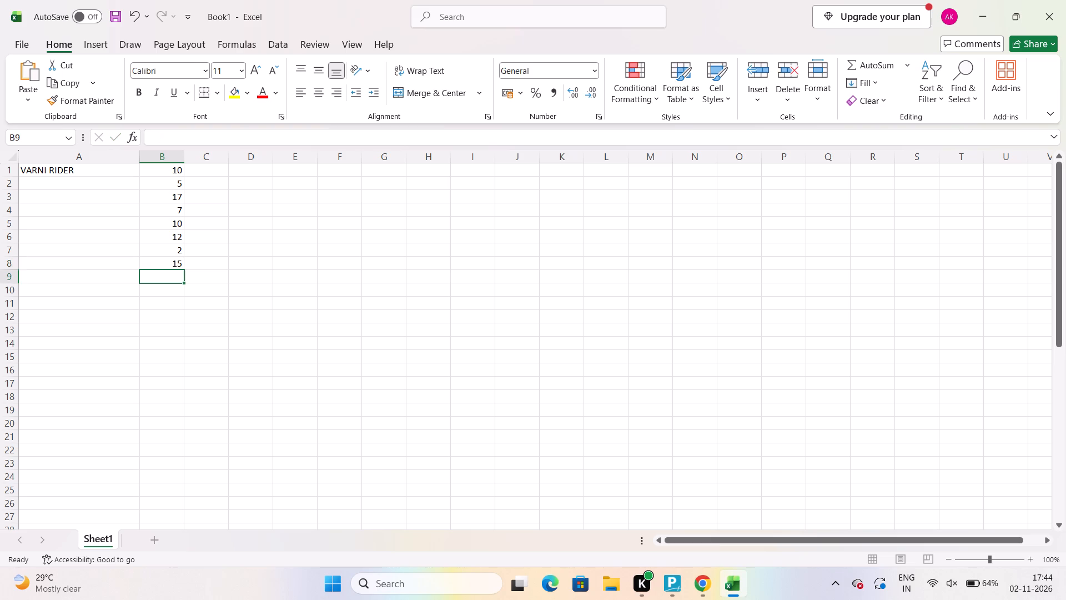
type("21")
key("Down")
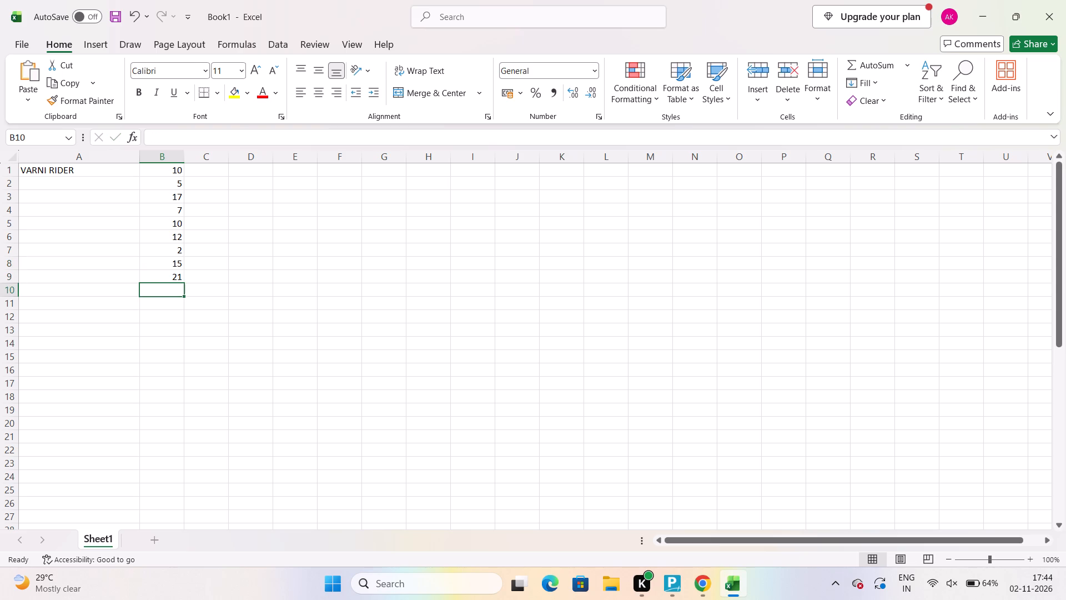
Continue the column B list by entering 5, 28, 20 and 10 in cells B10 through B13.
key("5")
key("Down")
key("Down")
key("Up")
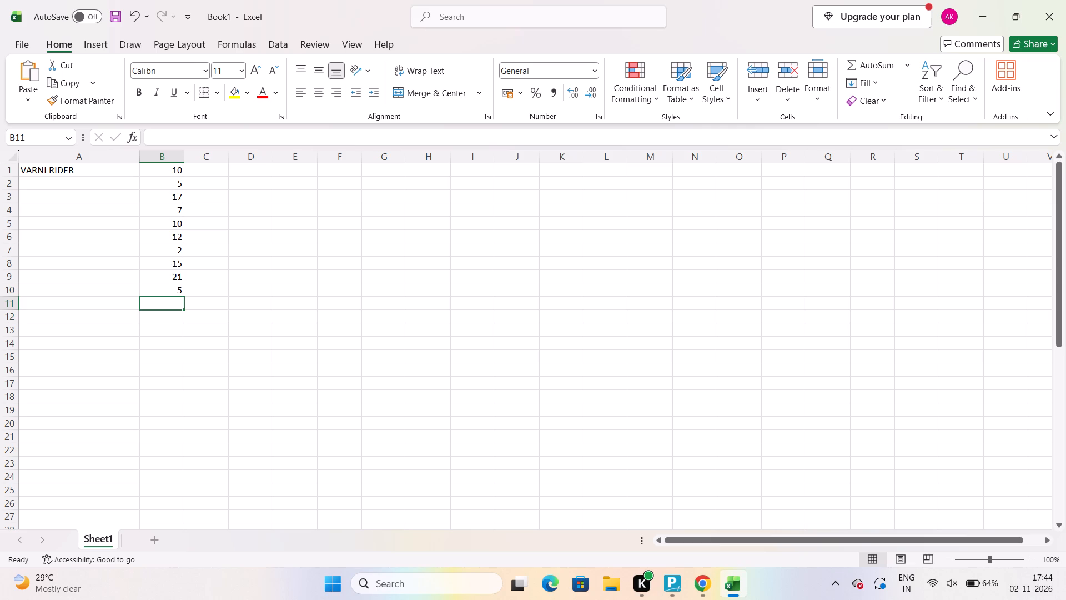
type("28")
key("Down")
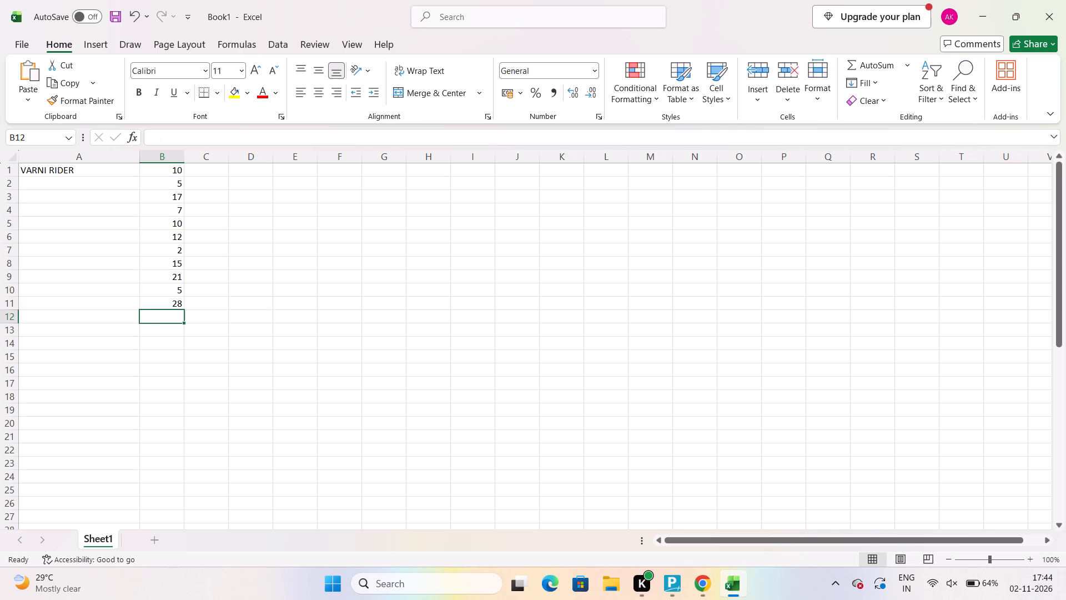
type("20")
key("Down")
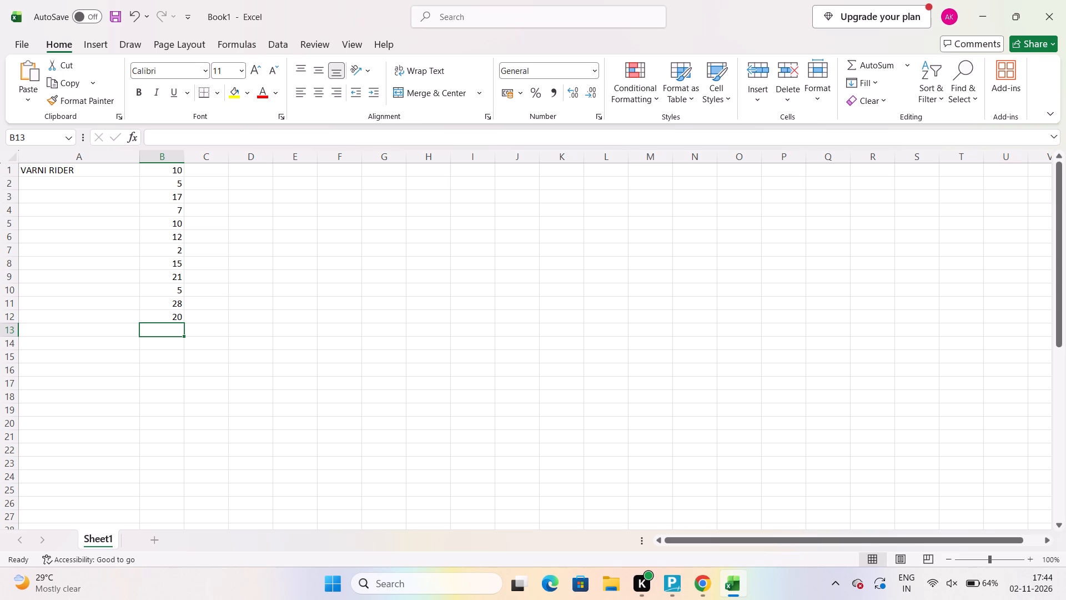
type("10")
key("Down")
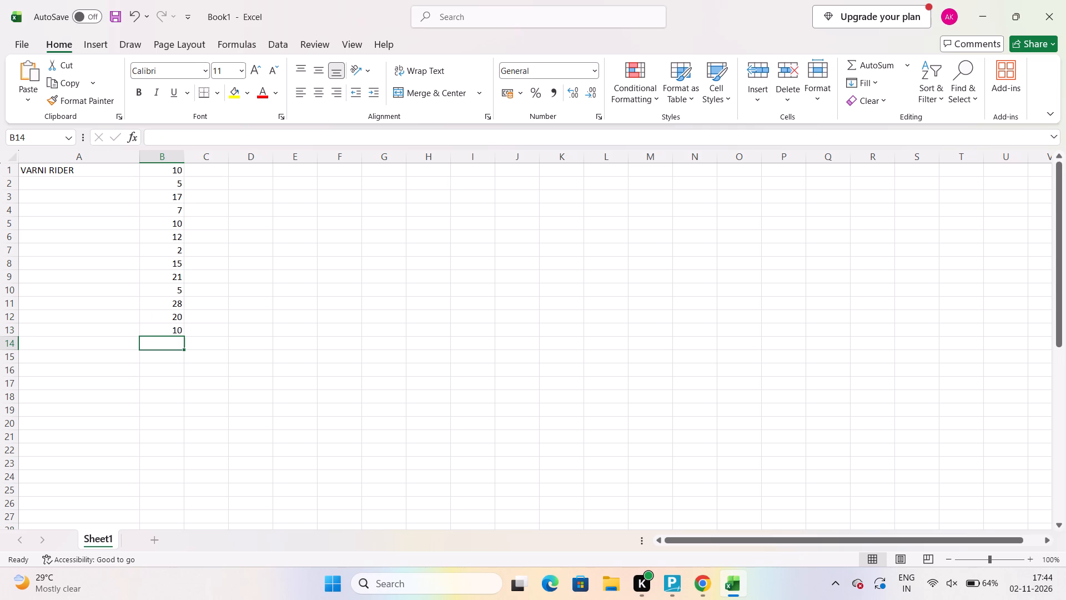
Finish the column B list by entering 30, 40, 26 and 21 in cells B14 through B17.
type("30")
key("Down")
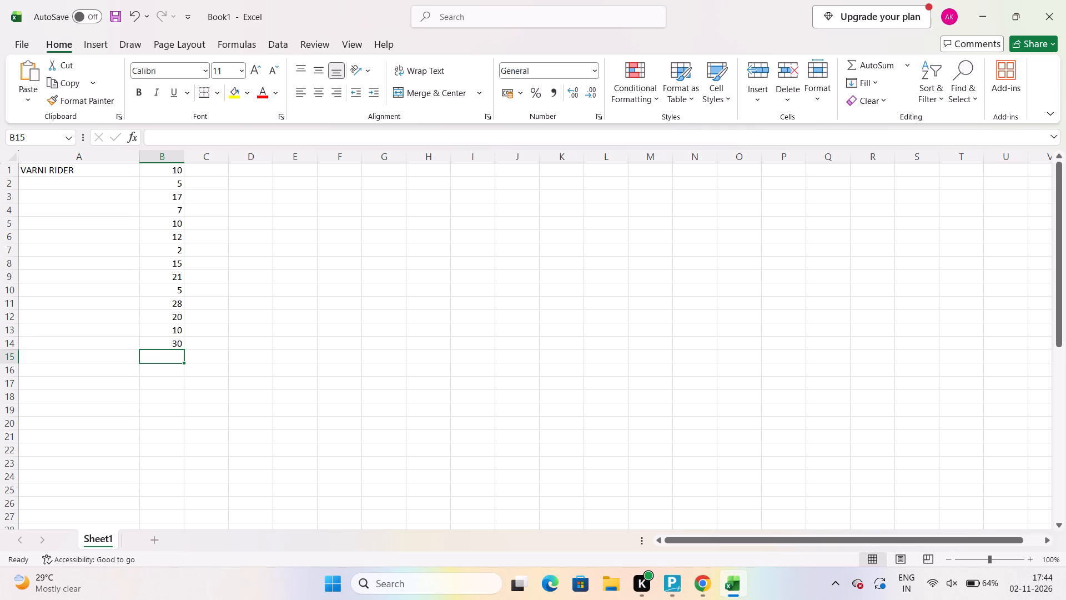
type("40")
key("Down")
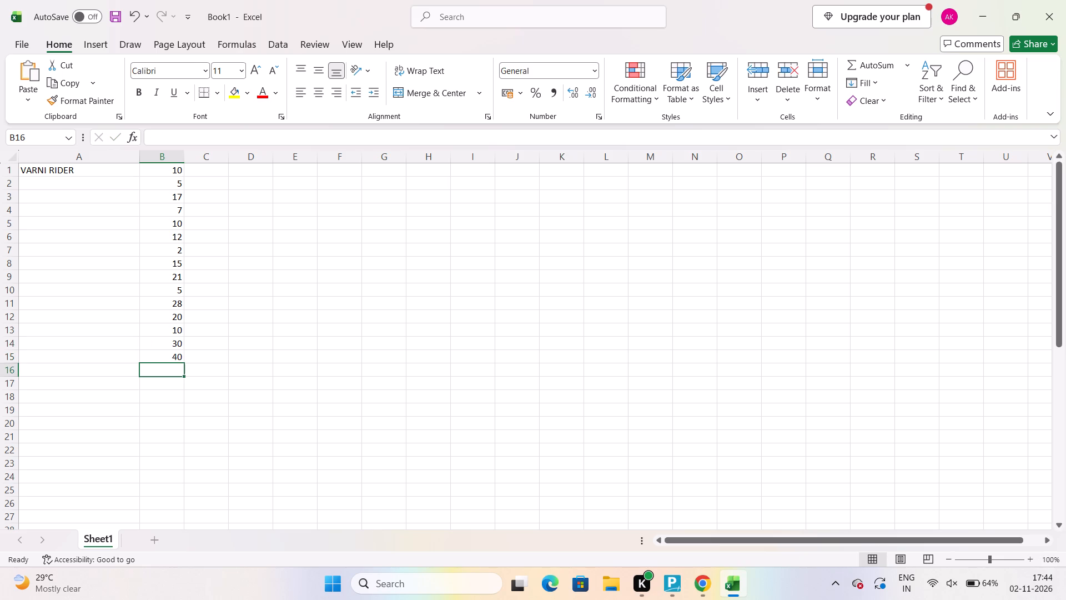
type("26")
key("Down")
type("21")
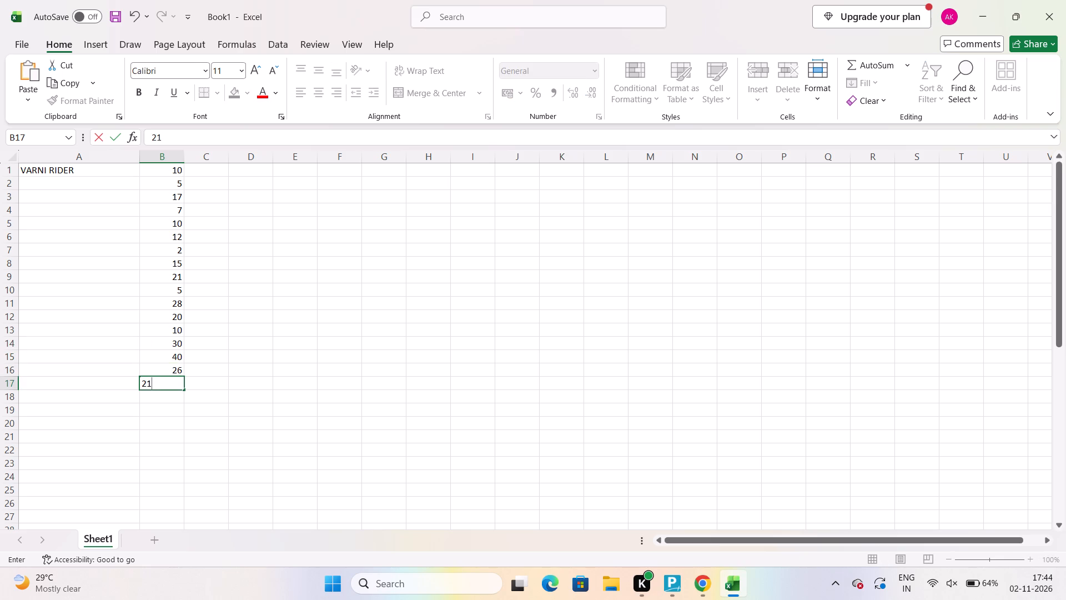
key("Down")
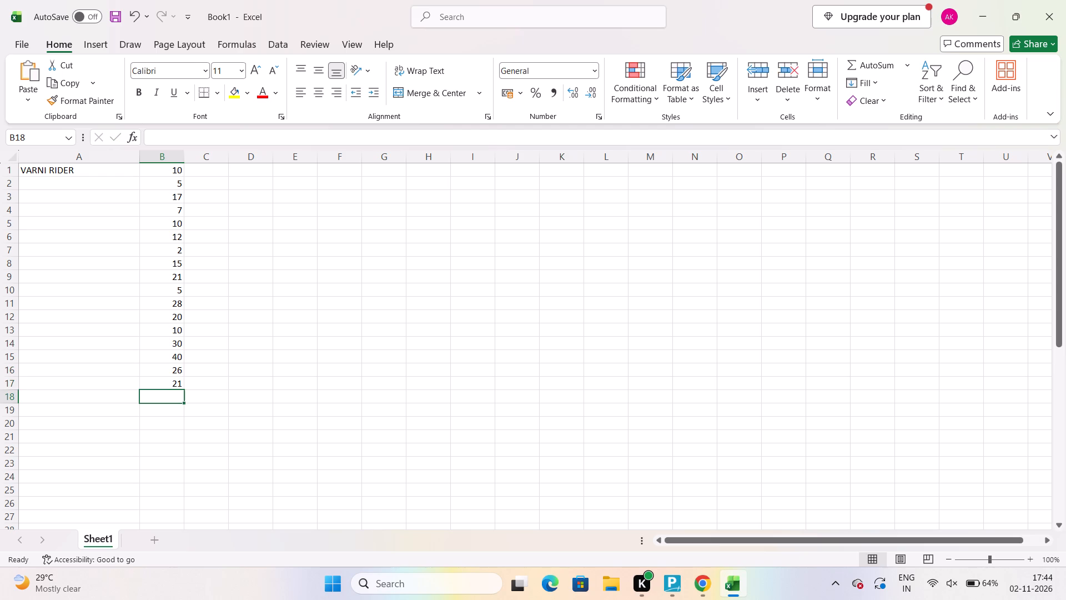
Check the sum of the column B list in rows 1 through 17.
scroll(209, 307, "up", 9)
left_click_drag(136, 169, 250, 386)
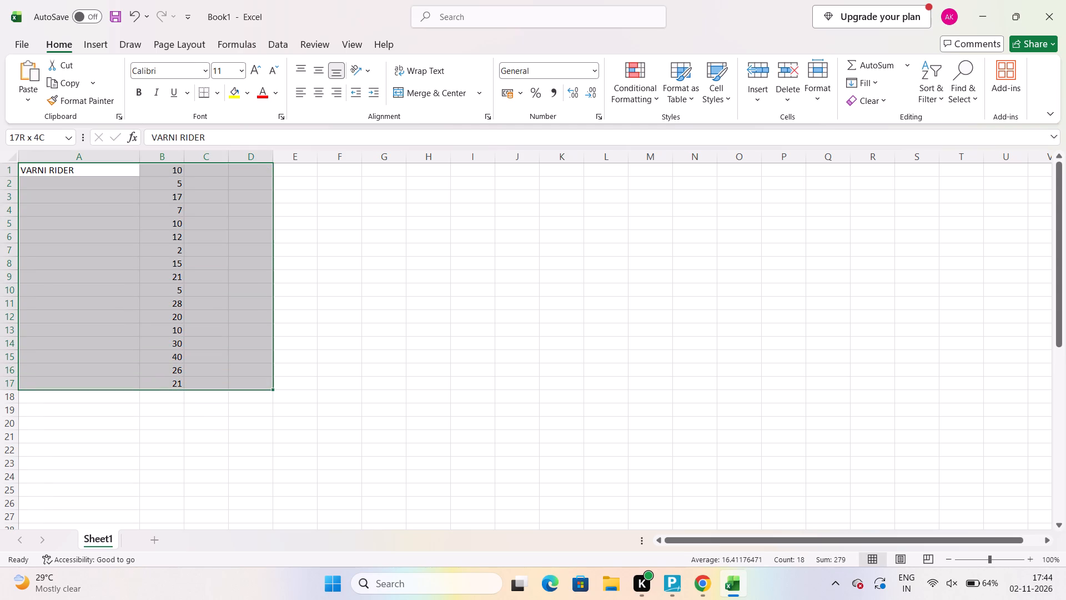
left_click_drag(250, 386, 251, 389)
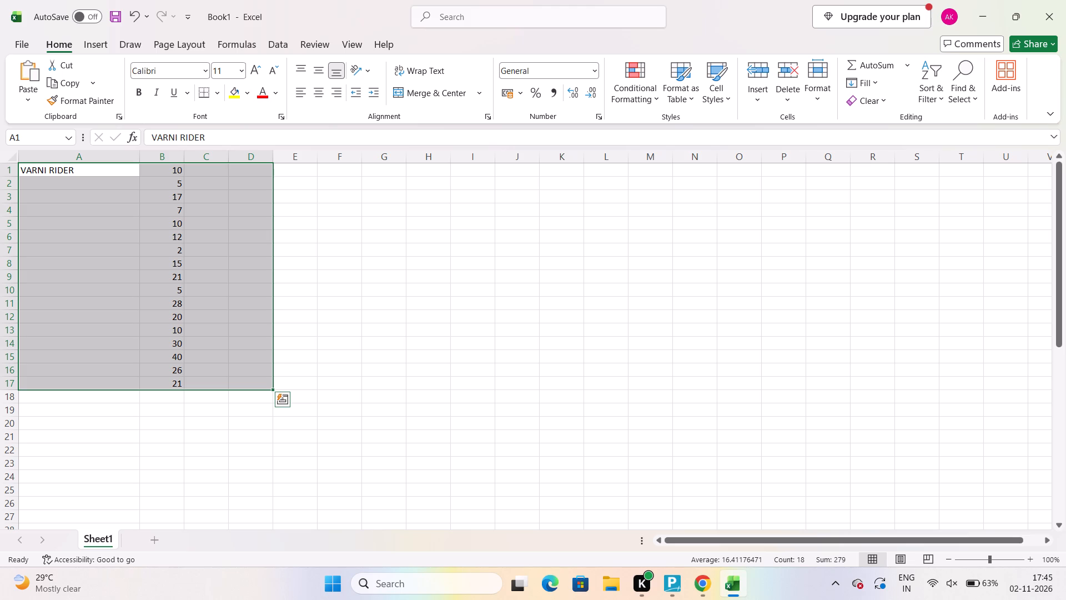
left_click(269, 321)
Add the list totals in cell G11 with the formula +934+726+2610+279.
left_click(387, 309)
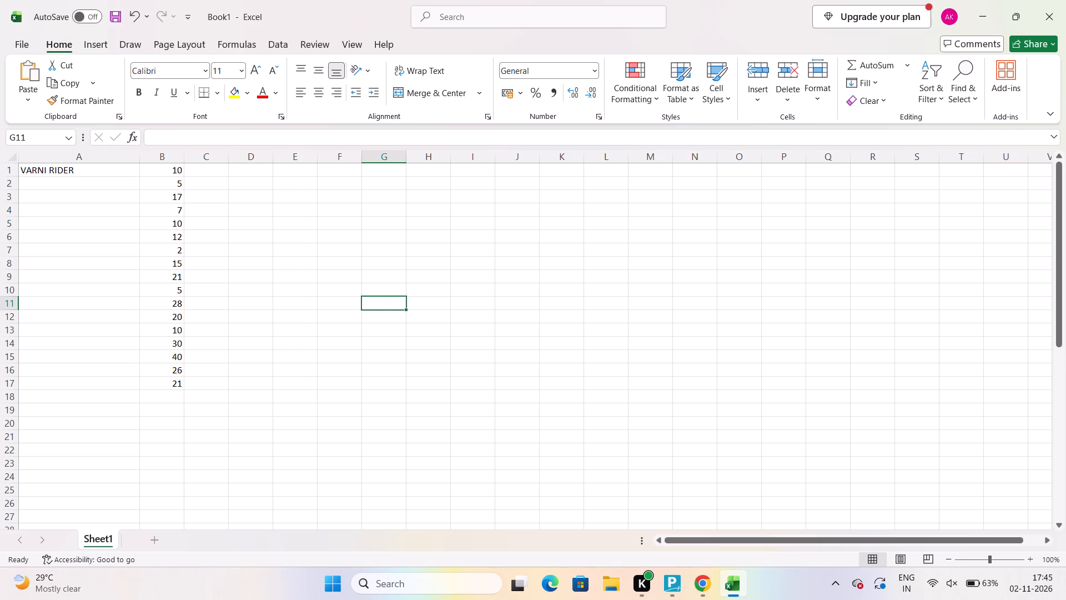
key("plus")
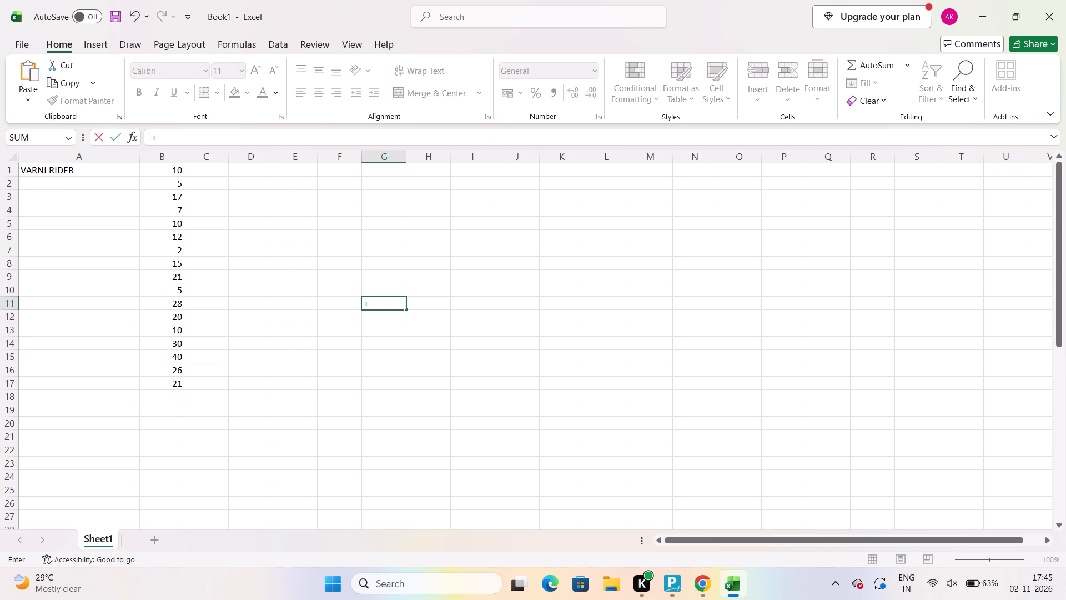
type("934")
key("plus")
type("726")
key("plus")
type("2610+")
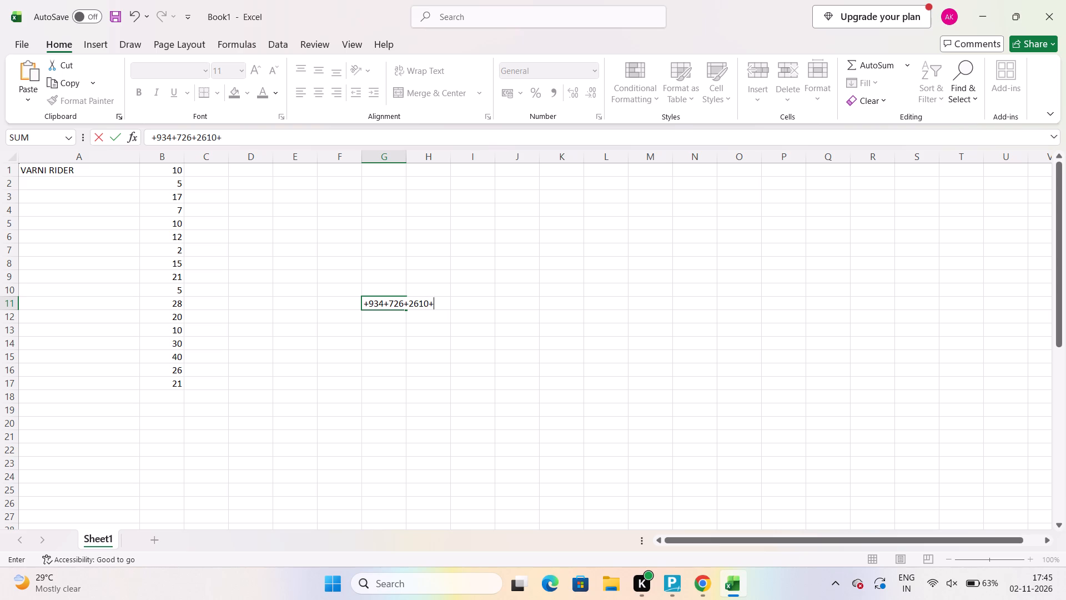
key("2")
type("79")
key("Return")
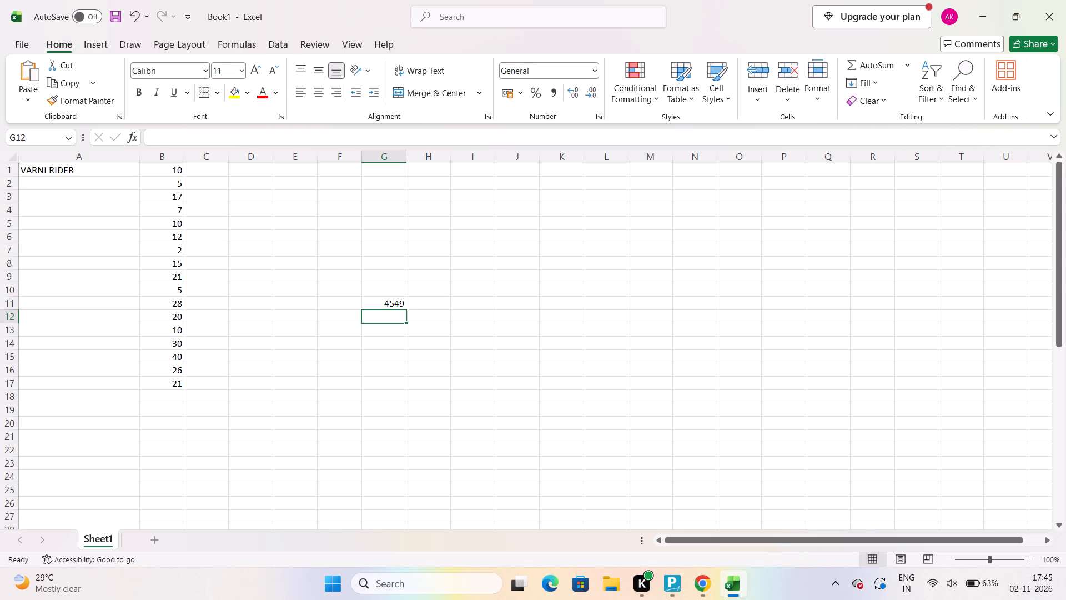
Switch to TallyPrime, leave the stock item alteration, and open the FOLDER group in the Stock Summary to read its total closing quantity.
left_click(666, 588)
key("Escape")
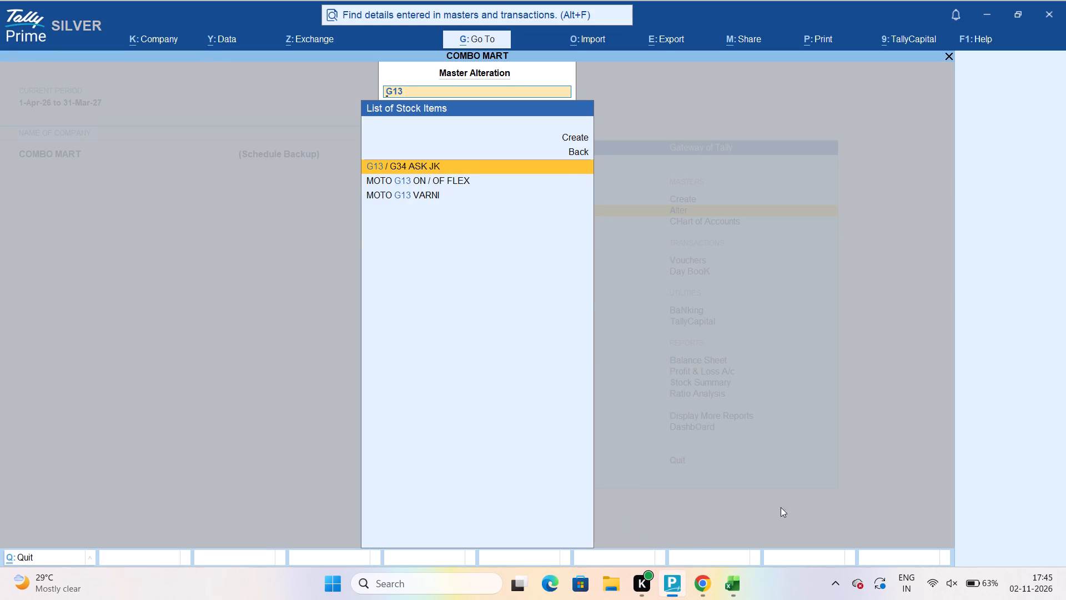
key("Escape")
key("Escape")
left_click(743, 414)
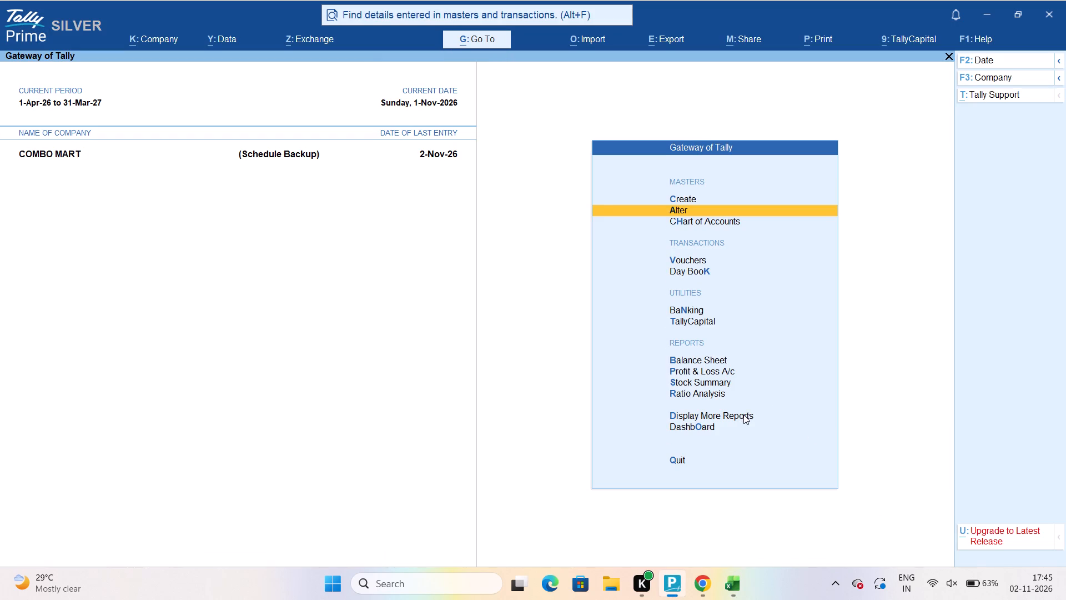
key("Escape")
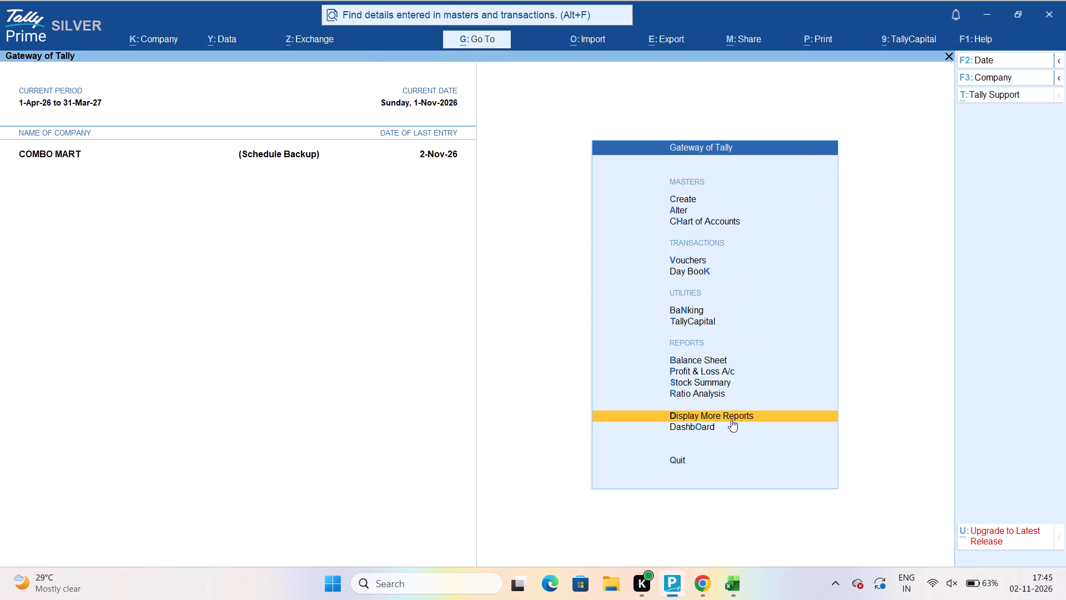
left_click(718, 384)
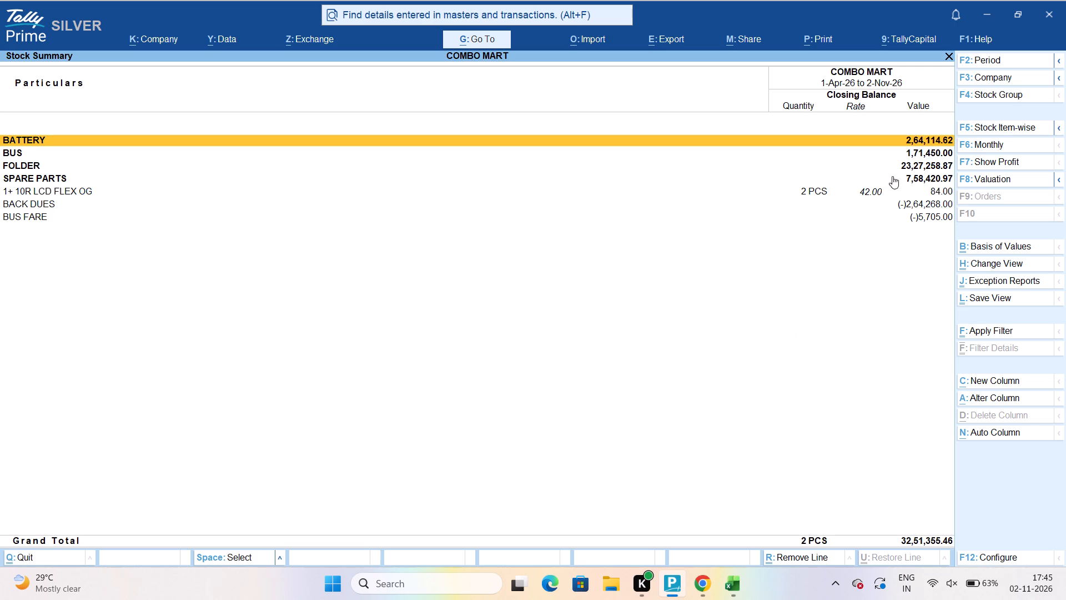
left_click(901, 168)
double_click(902, 168)
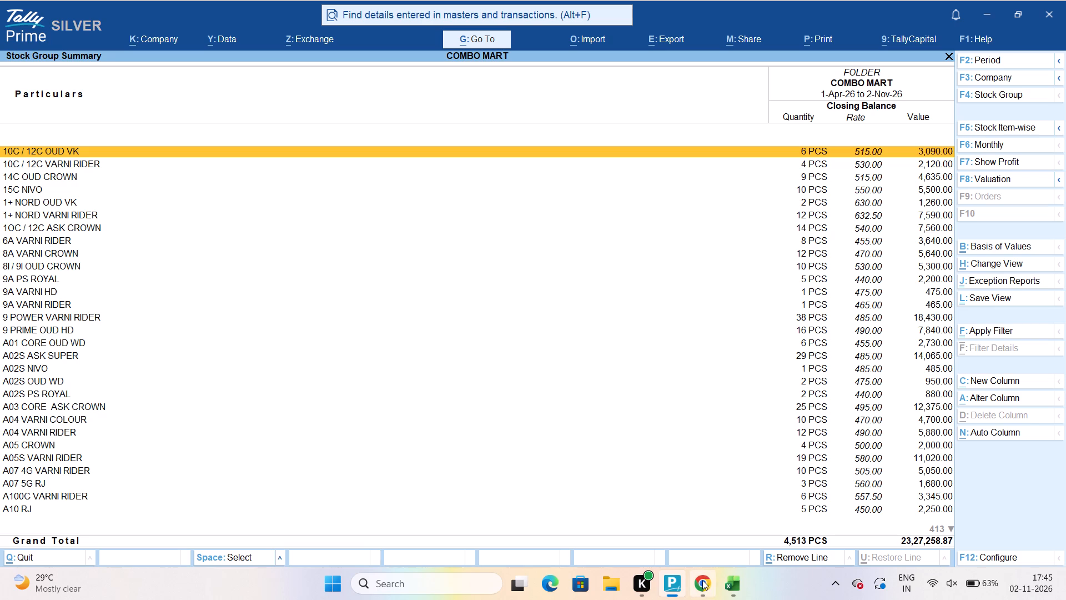
left_click(767, 356)
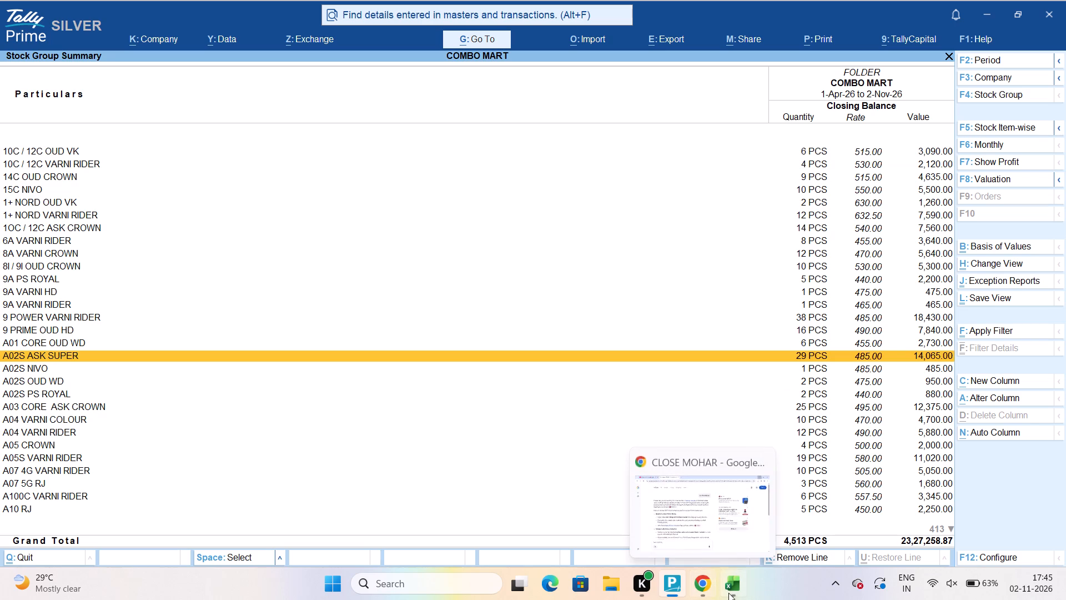
Switch back to the Excel worksheet and clear the grand total from cell G11.
left_click(729, 591)
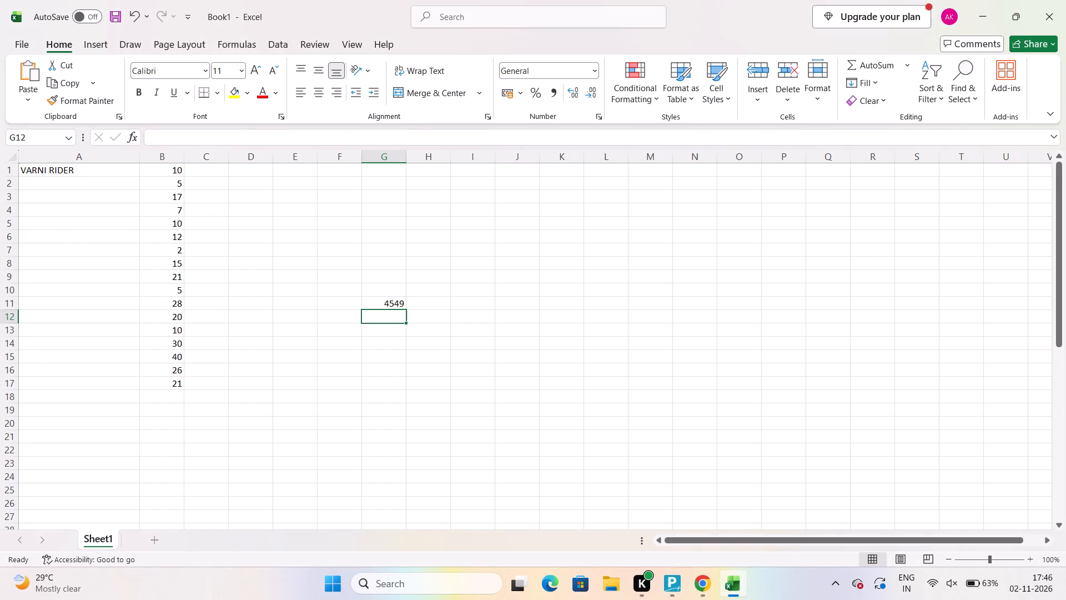
left_click(404, 309)
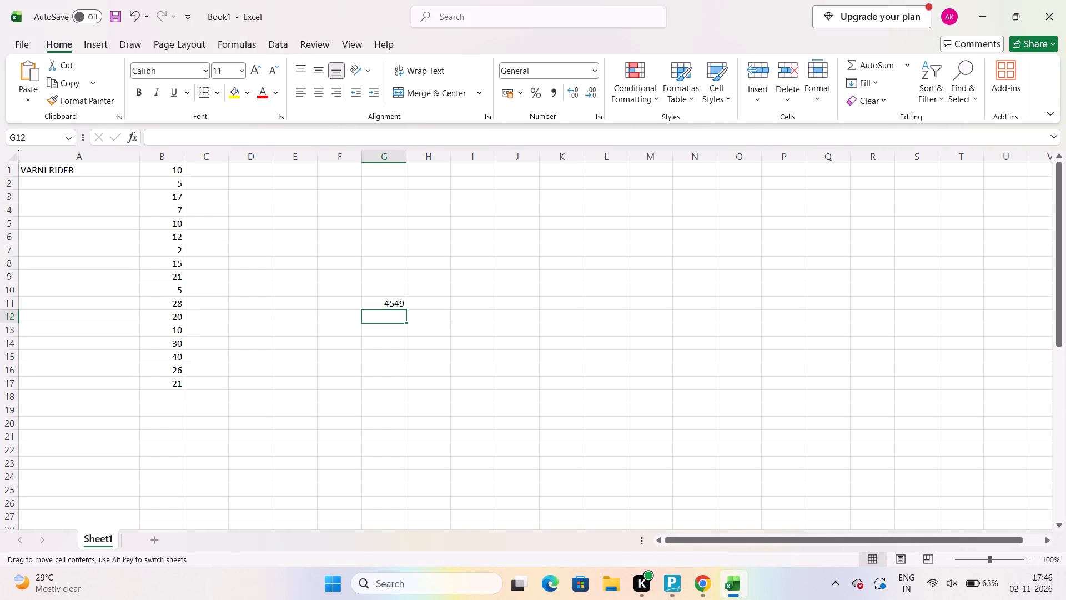
left_click(403, 306)
key("BackSpace")
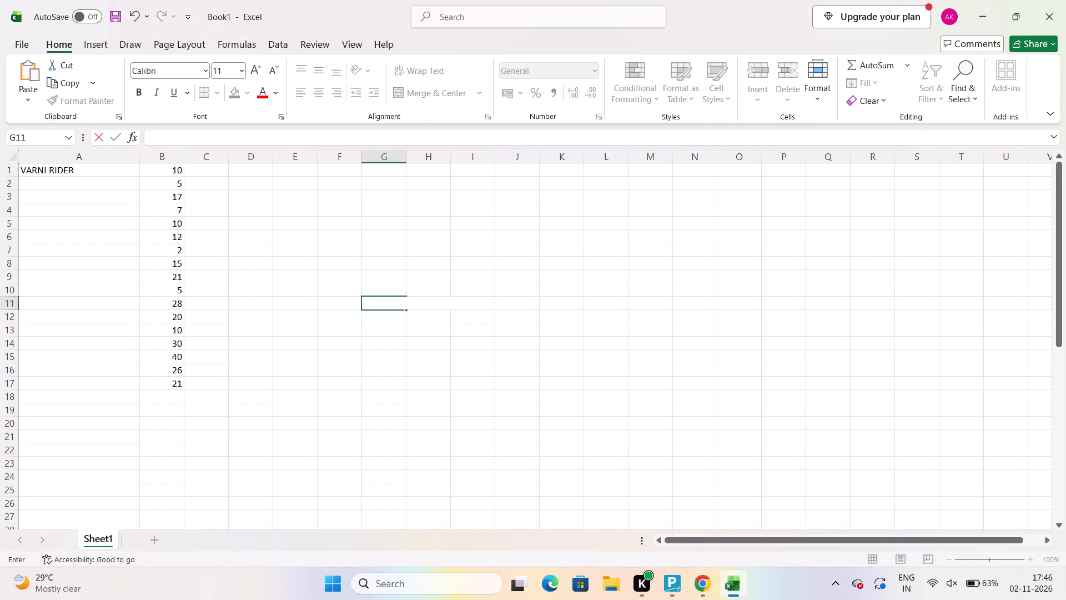
key("Down")
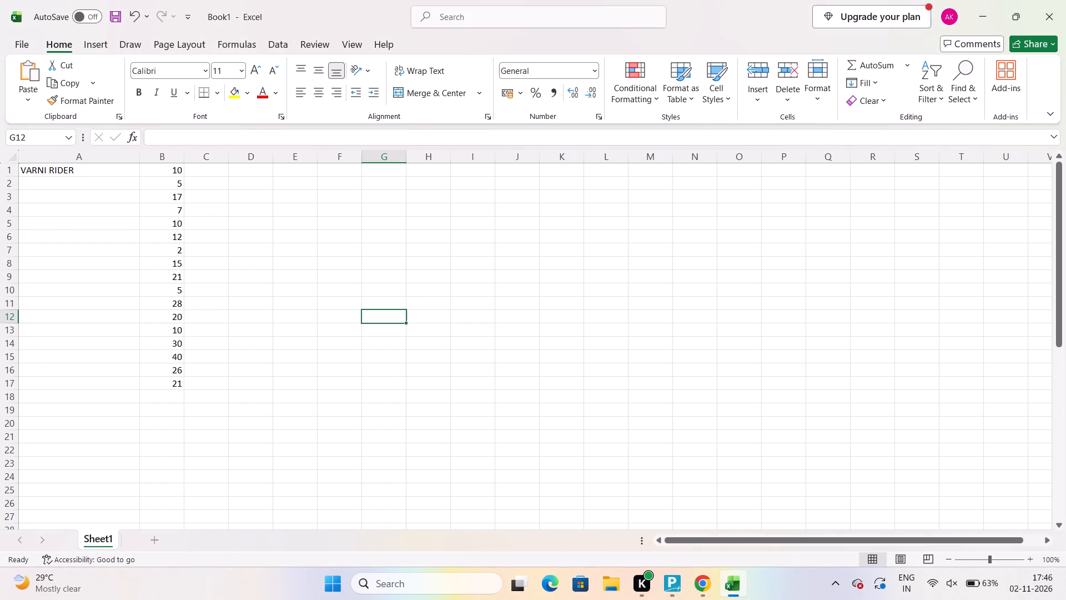
Calculate the difference between the book stock and the counted total in cell G12 with the formula +4513-4549.
type("+4513-")
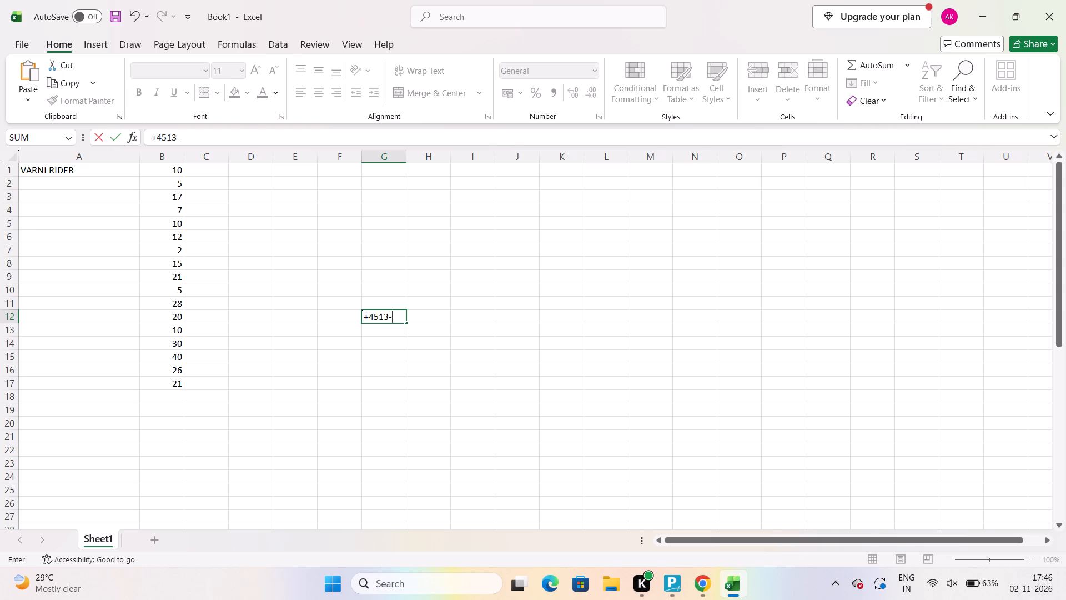
type("454")
key("9")
key("Return")
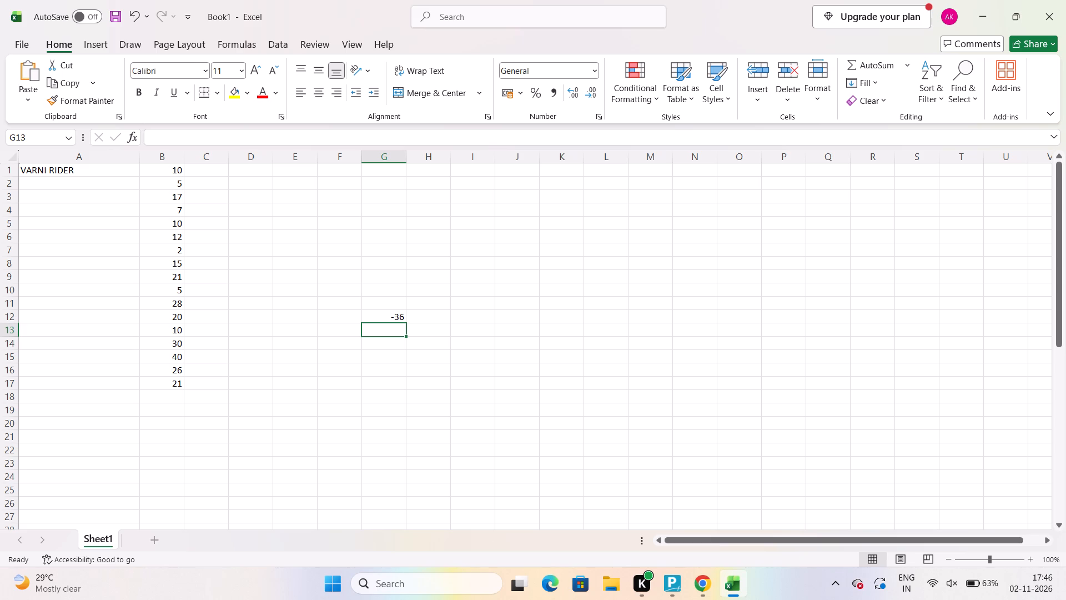
scroll(364, 356, "down", 2)
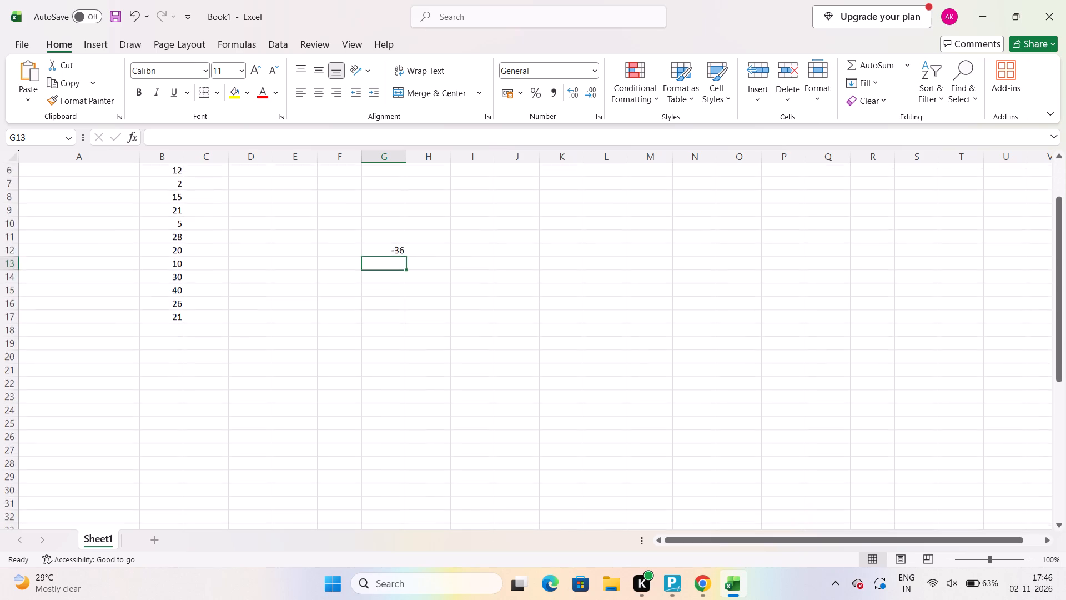
scroll(364, 356, "up", 3)
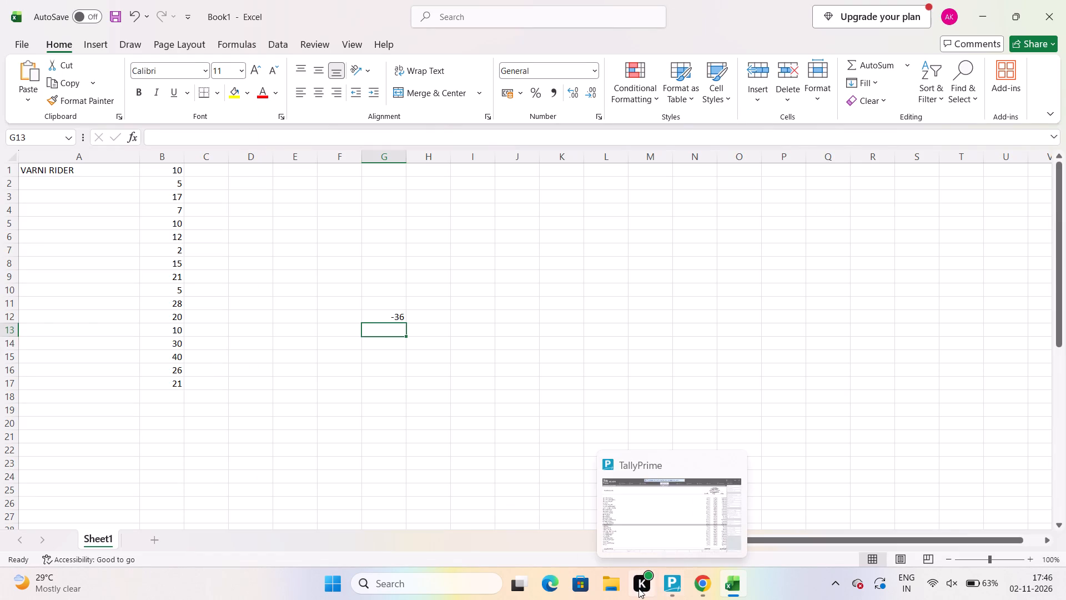
left_click(667, 587)
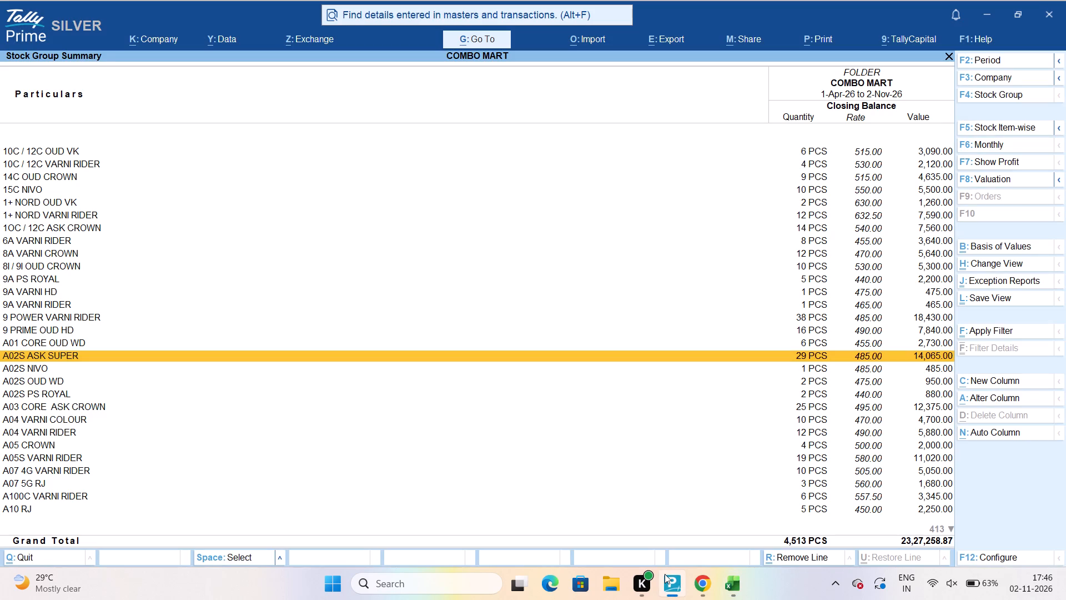
key("Escape")
key("Escape")
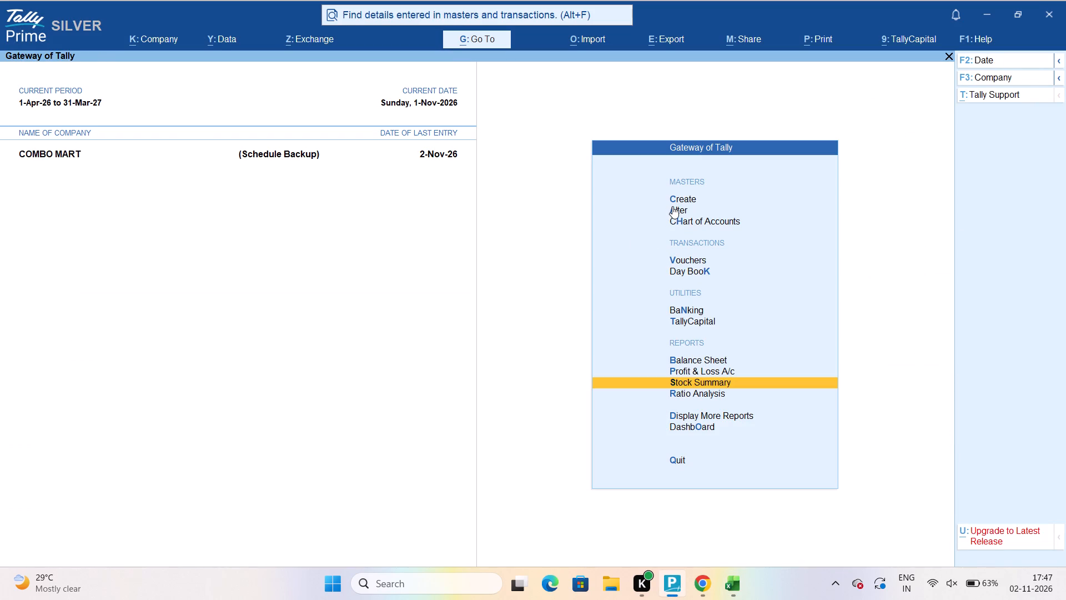
left_click(721, 417)
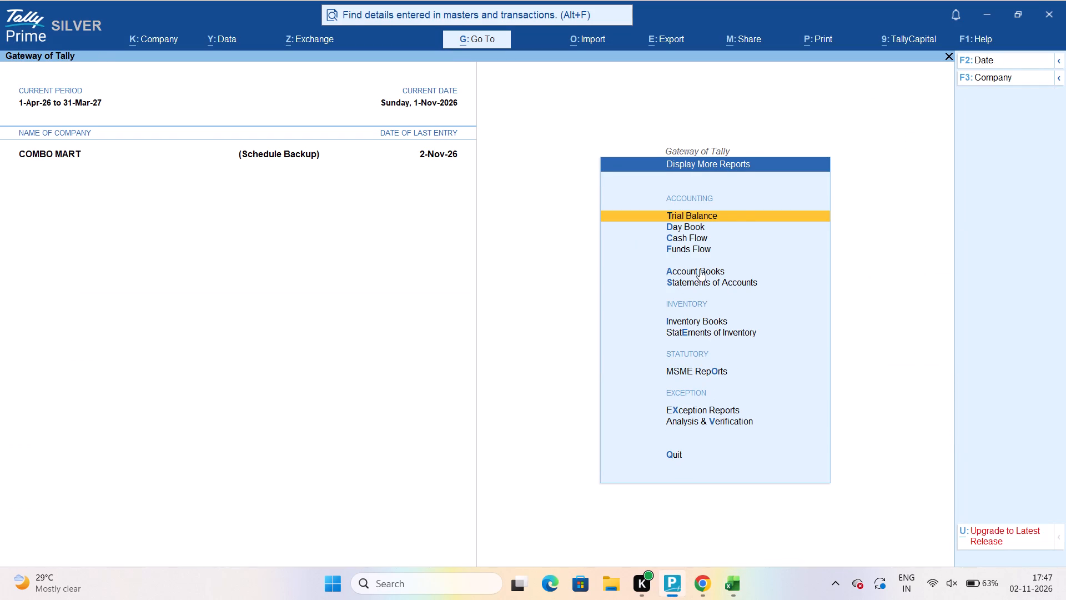
left_click(700, 268)
left_click(685, 235)
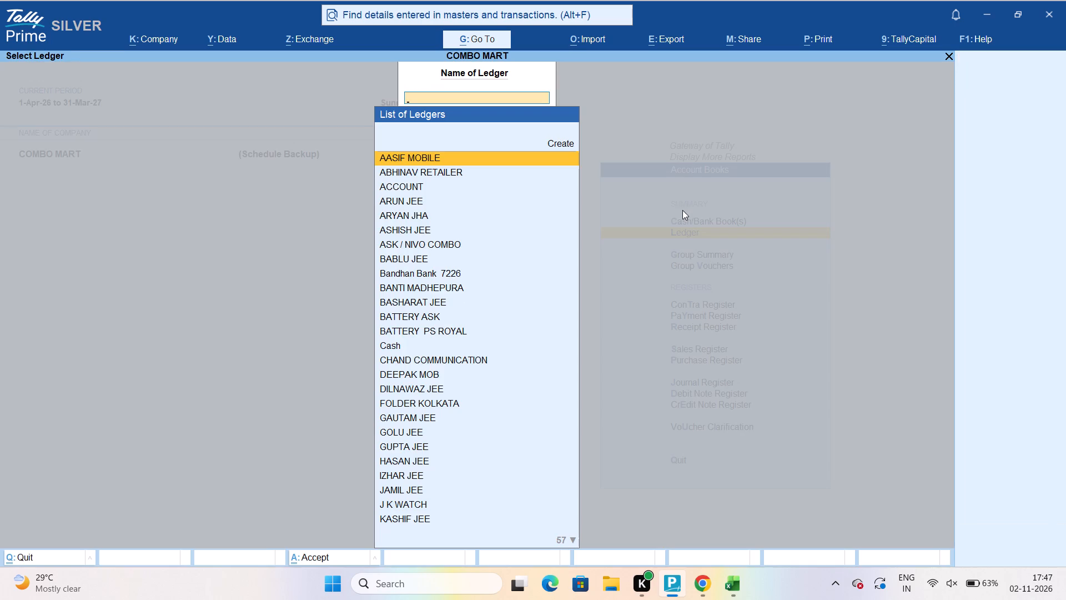
type("SANTOSH")
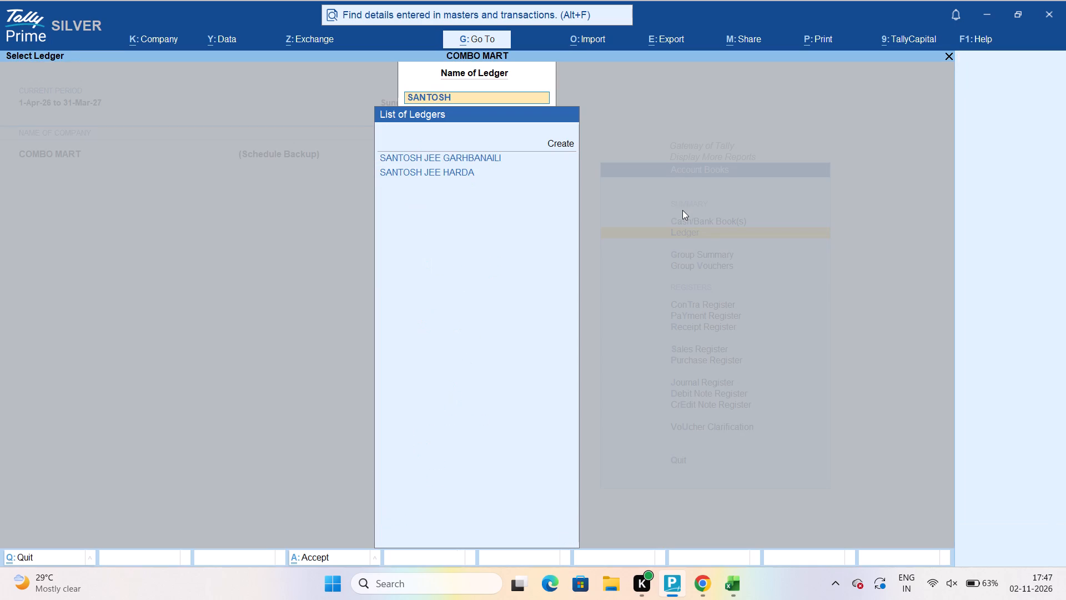
key("Down")
key("Return")
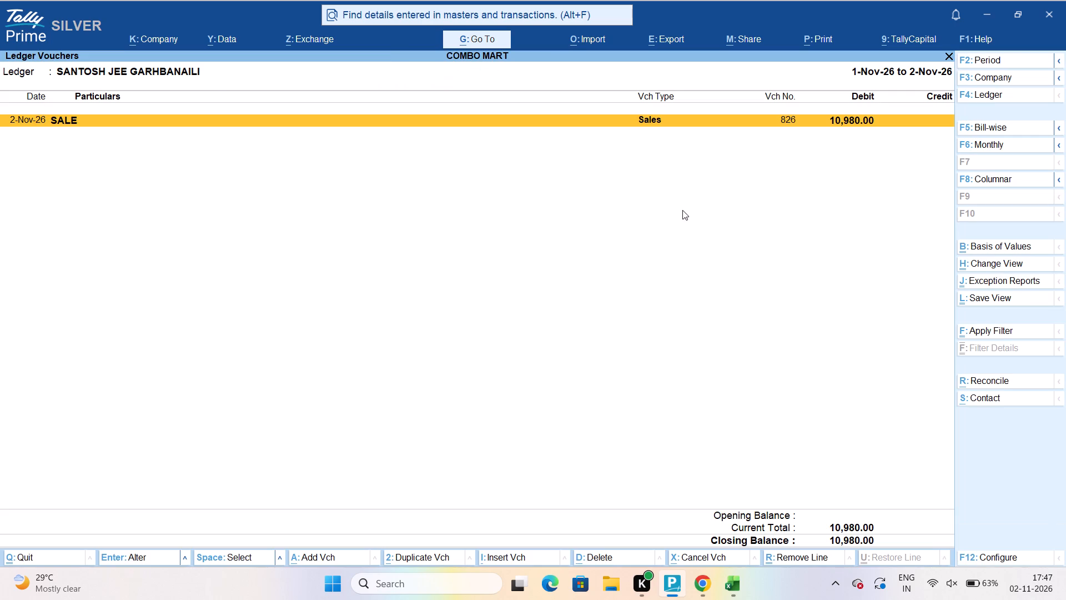
key("Return")
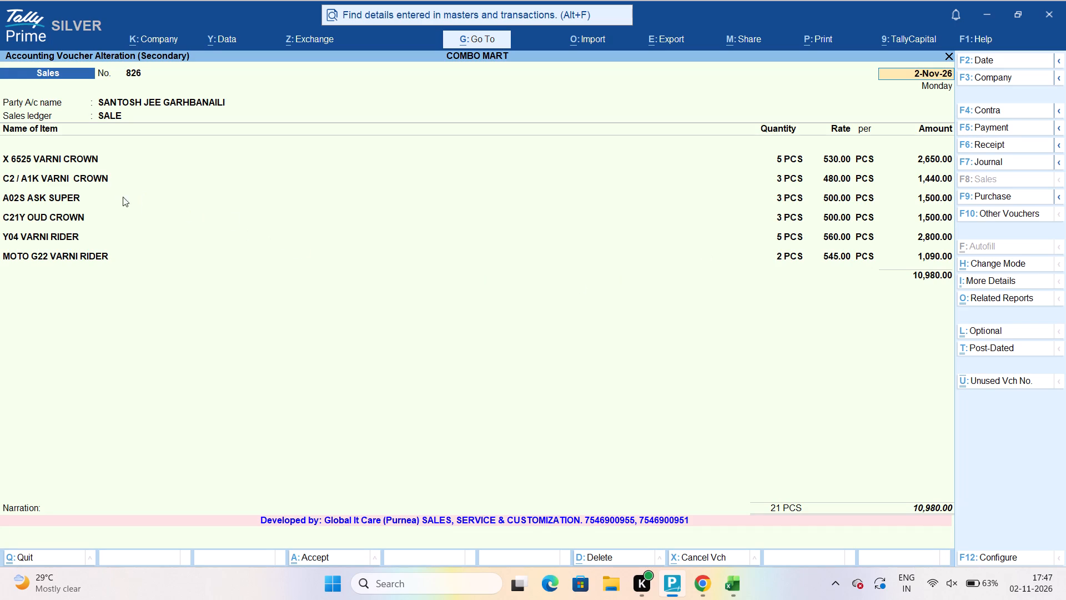
Examine the rates of X 6525 VARNI CROWN, C2 / A1K VARNI CROWN and Y04 VARNI RIDER in the sales voucher.
left_click(836, 161)
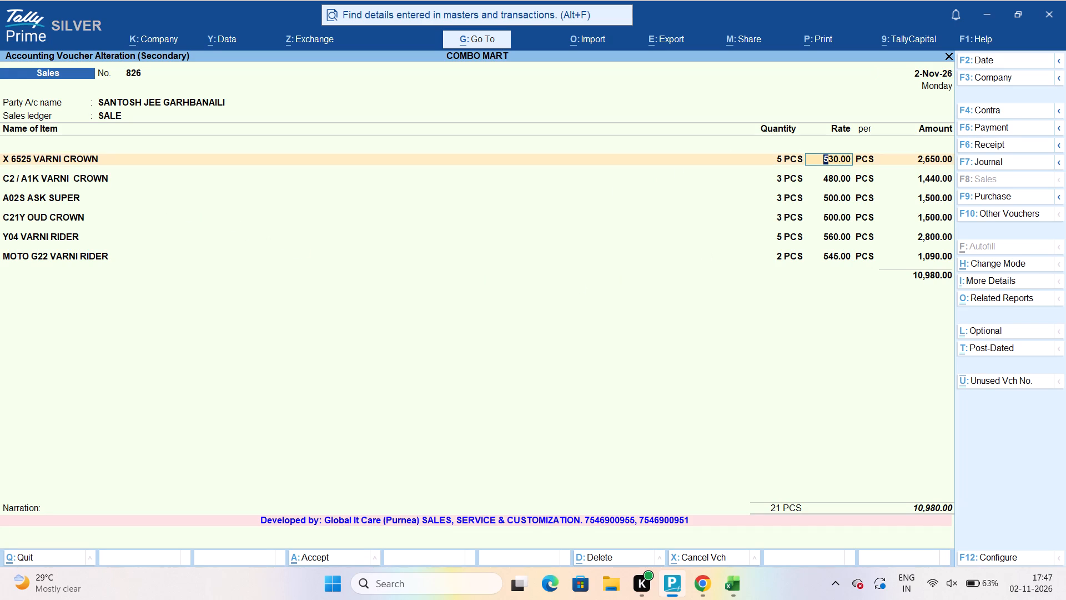
left_click(842, 181)
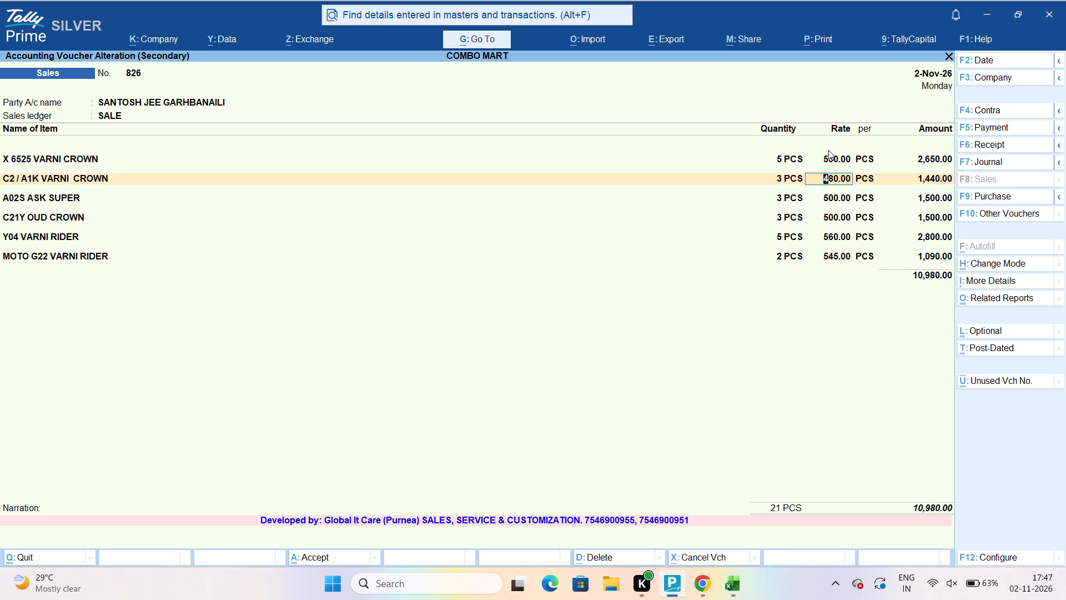
left_click(839, 237)
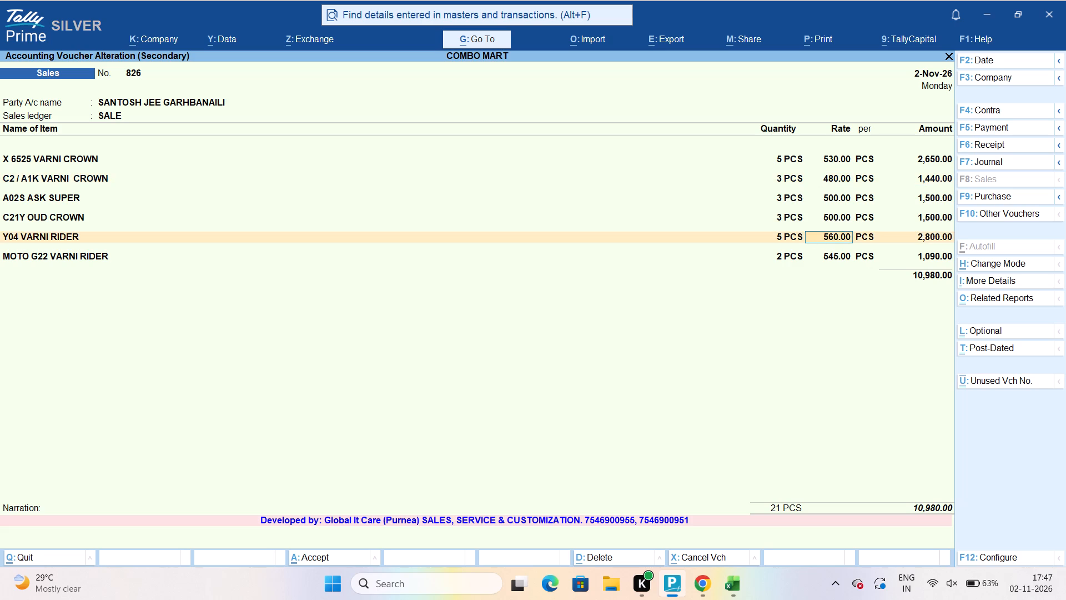
left_click(834, 157)
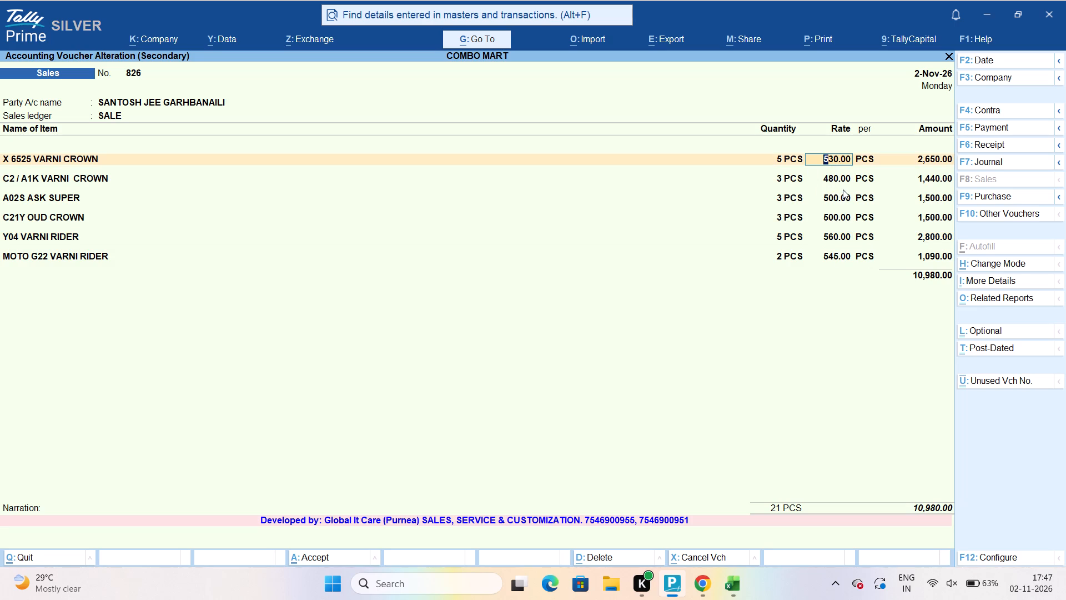
left_click(833, 178)
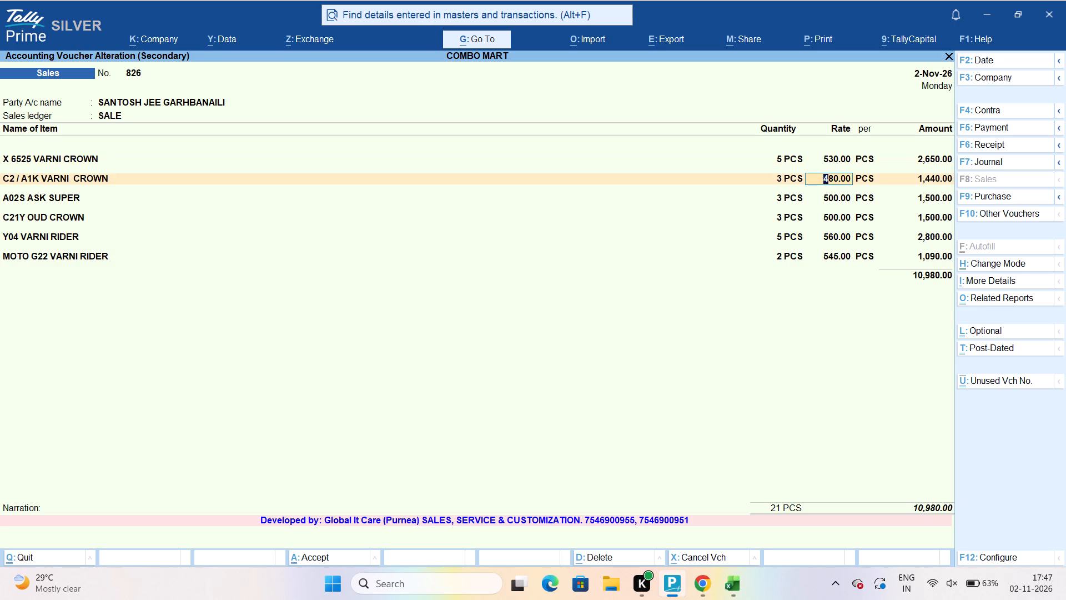
left_click(831, 239)
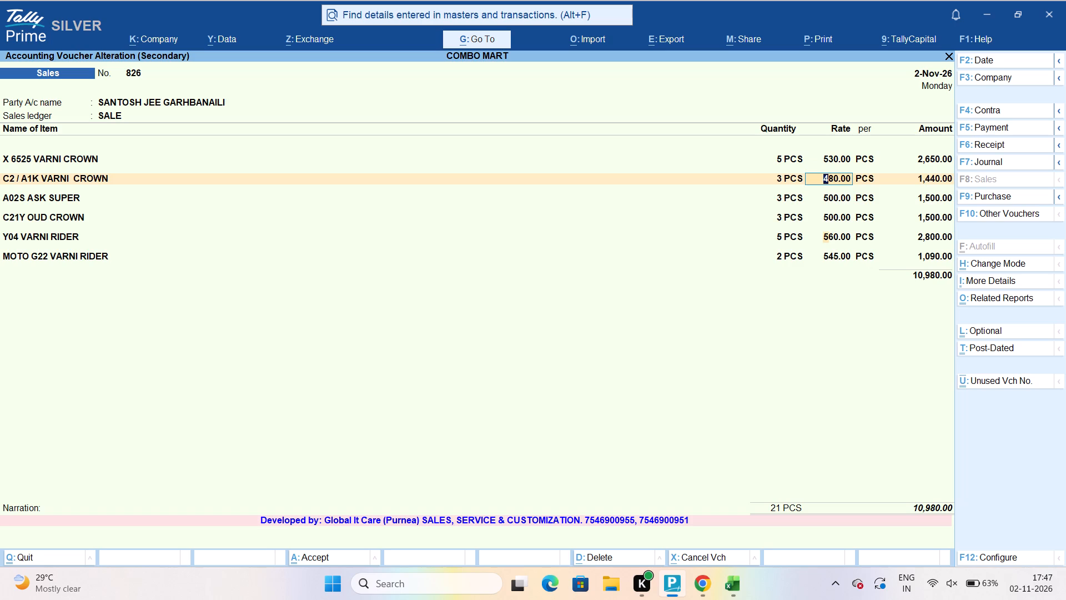
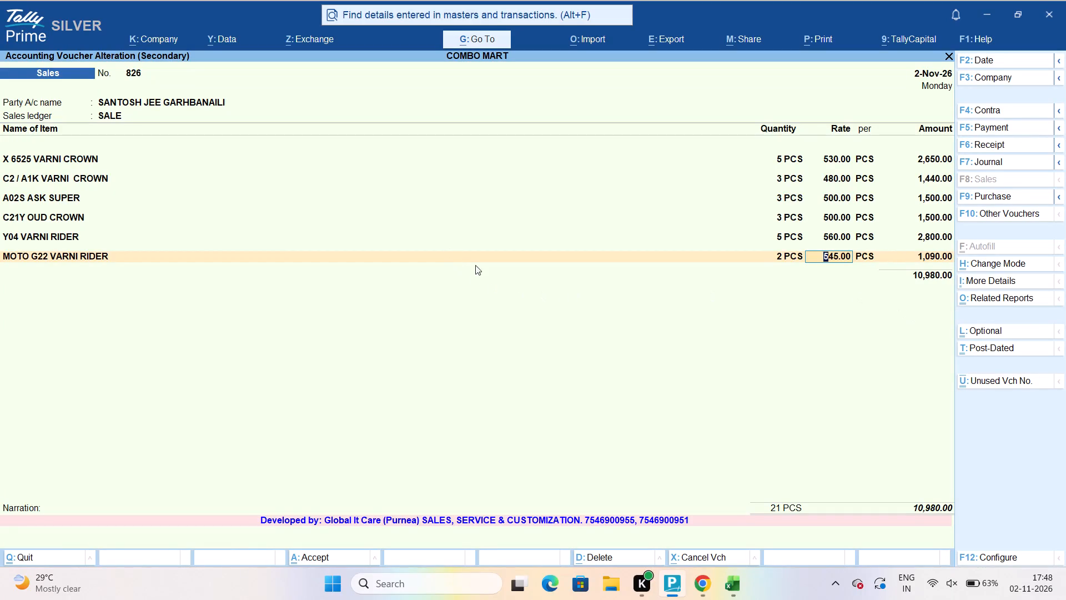
Examine the rates of A02S ASK SUPER and C21Y OUD CROWN in the sales voucher.
left_click(834, 192)
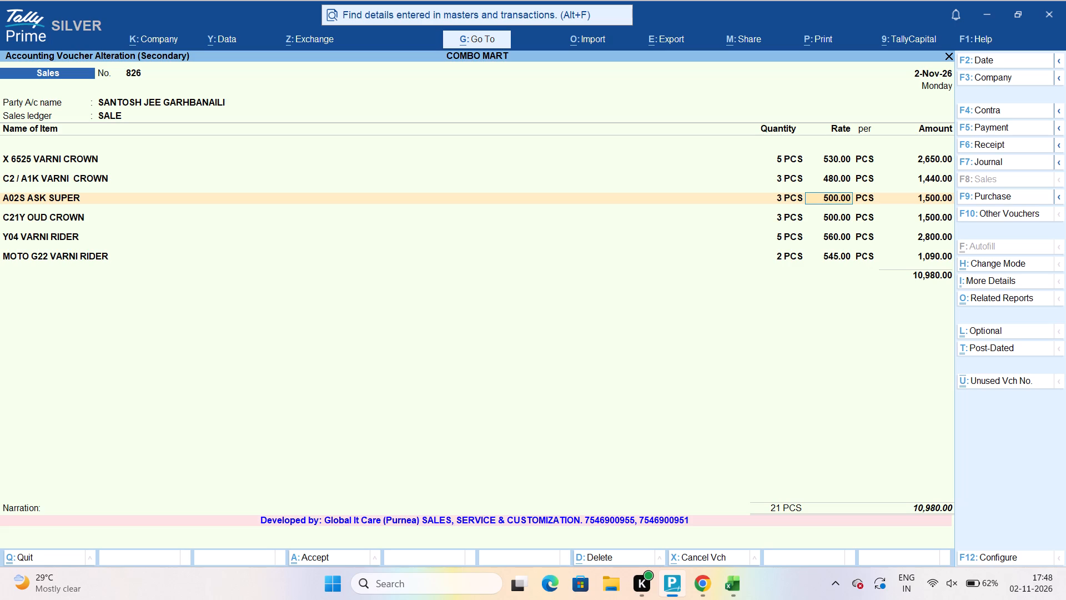
left_click(849, 211)
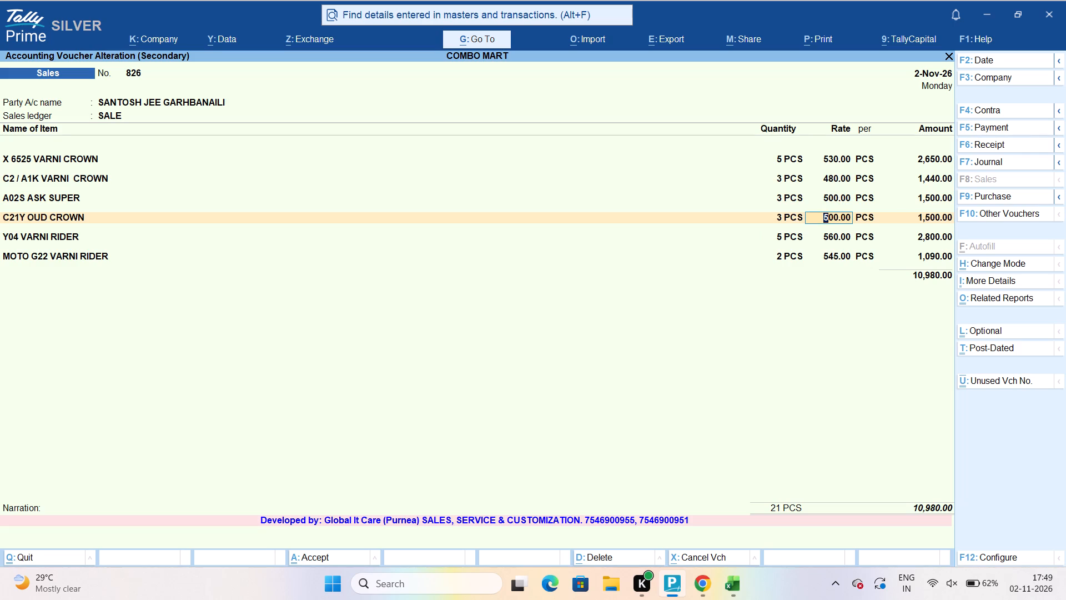
Switch to the Excel worksheet and clear the stock difference from cell G12.
left_click(746, 587)
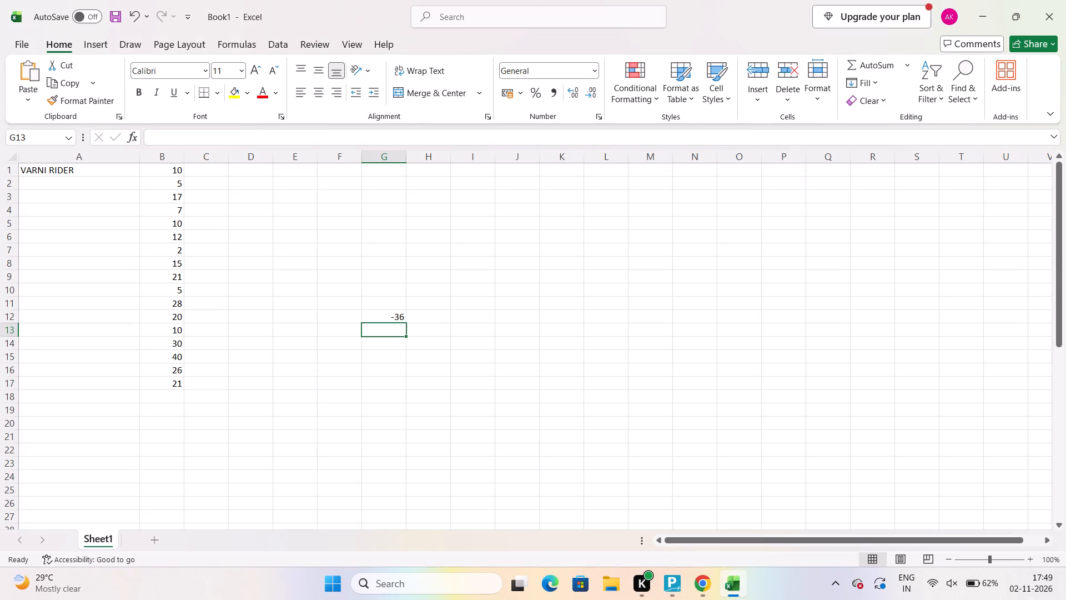
left_click(402, 321)
left_click(391, 316)
key("BackSpace")
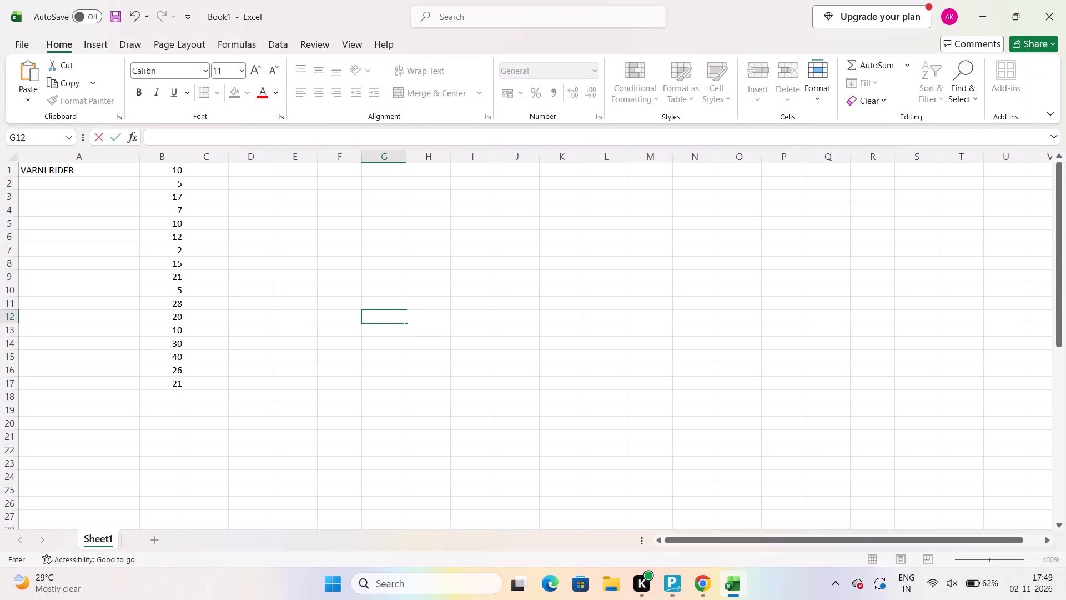
key("Down")
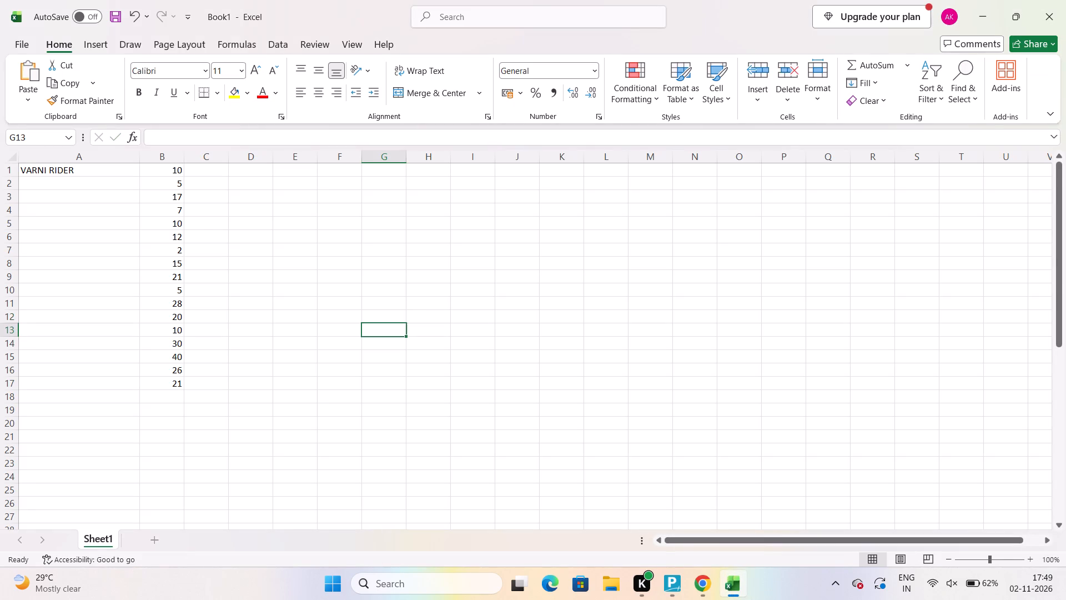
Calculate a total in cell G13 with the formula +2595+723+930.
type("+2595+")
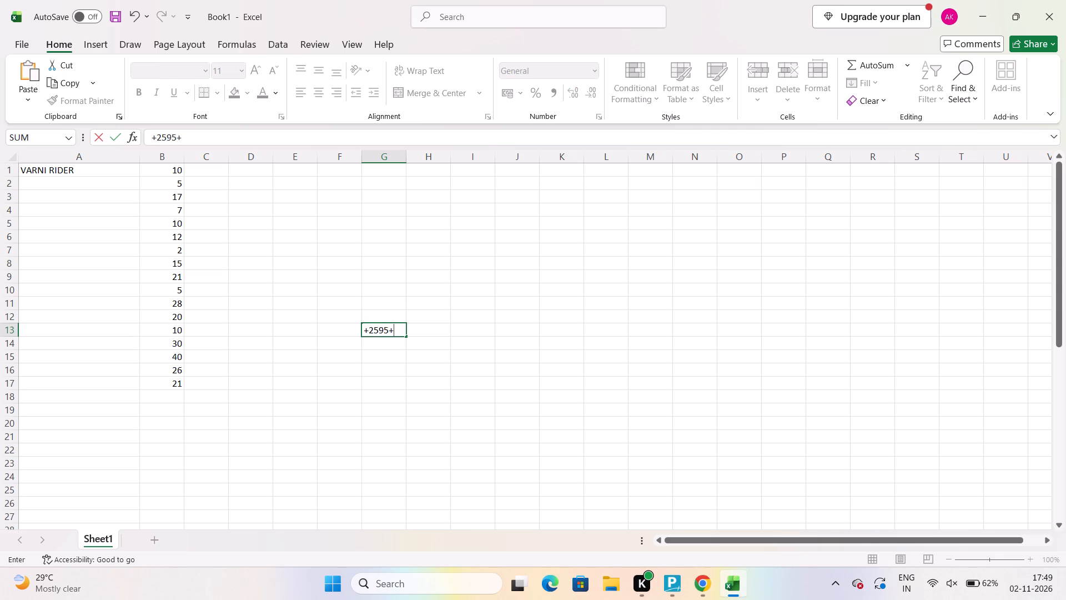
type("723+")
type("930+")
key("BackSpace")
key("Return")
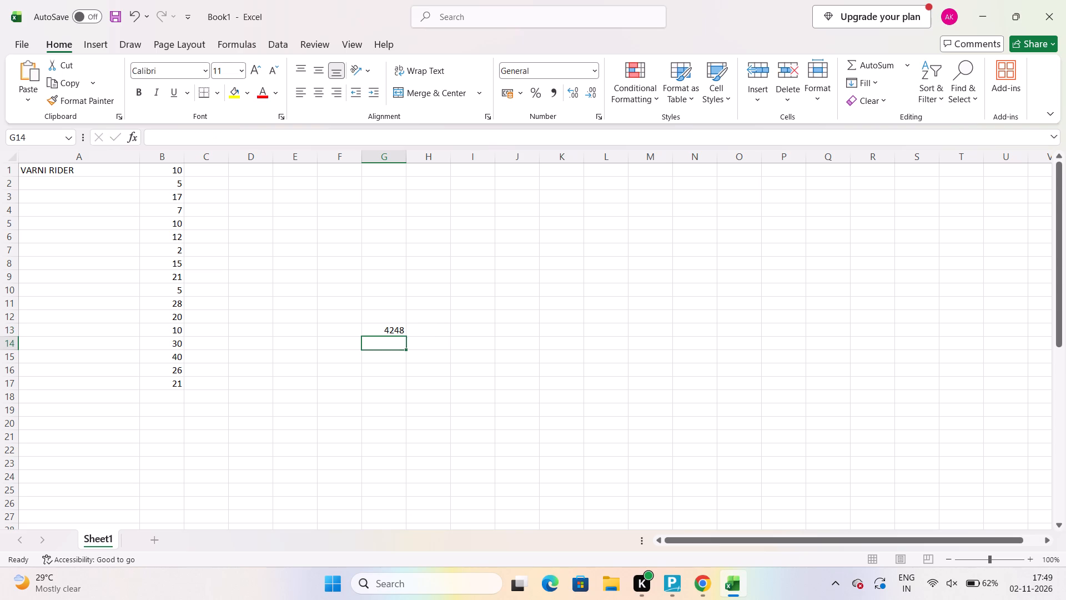
Switch to TallyPrime, leave the sales voucher and ledger reports, and open the FOLDER group from the Stock Summary.
left_click(675, 588)
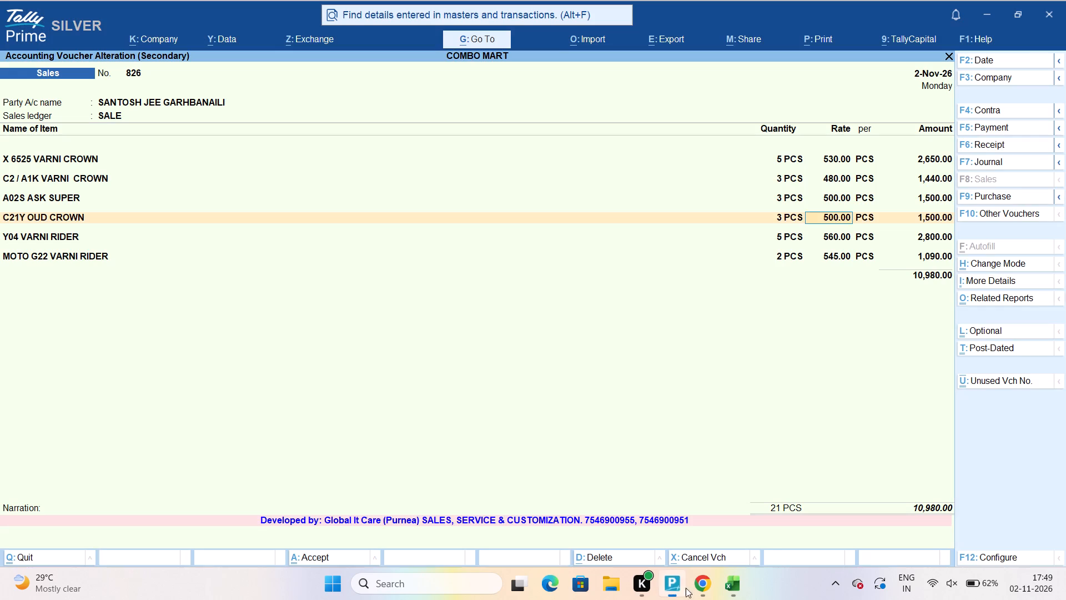
key("Escape")
key("Escape")
key("Escape")
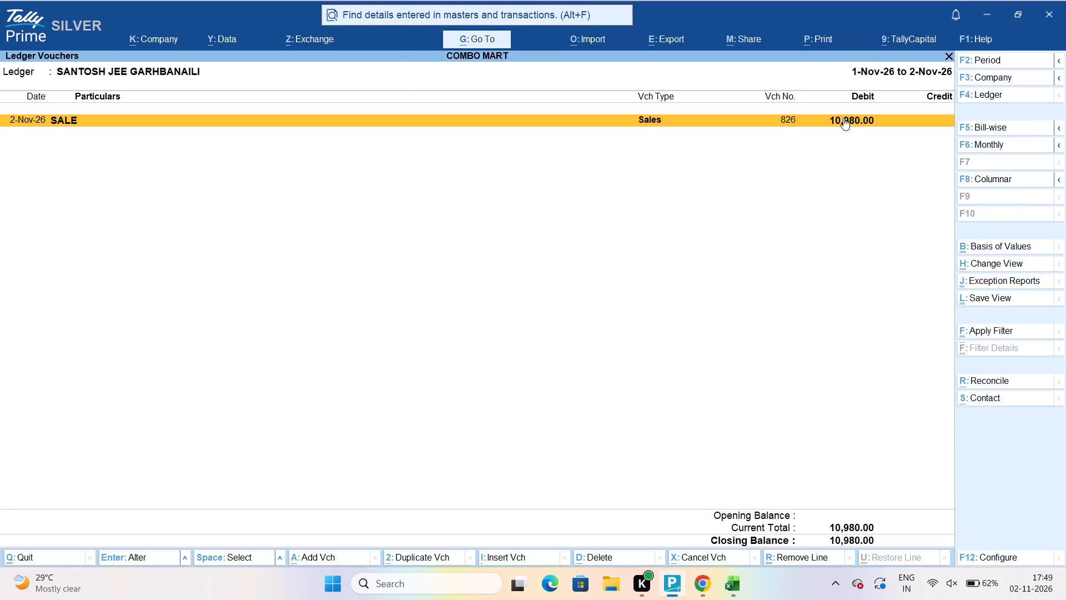
key("Escape")
key("Escape")
key("Escape")
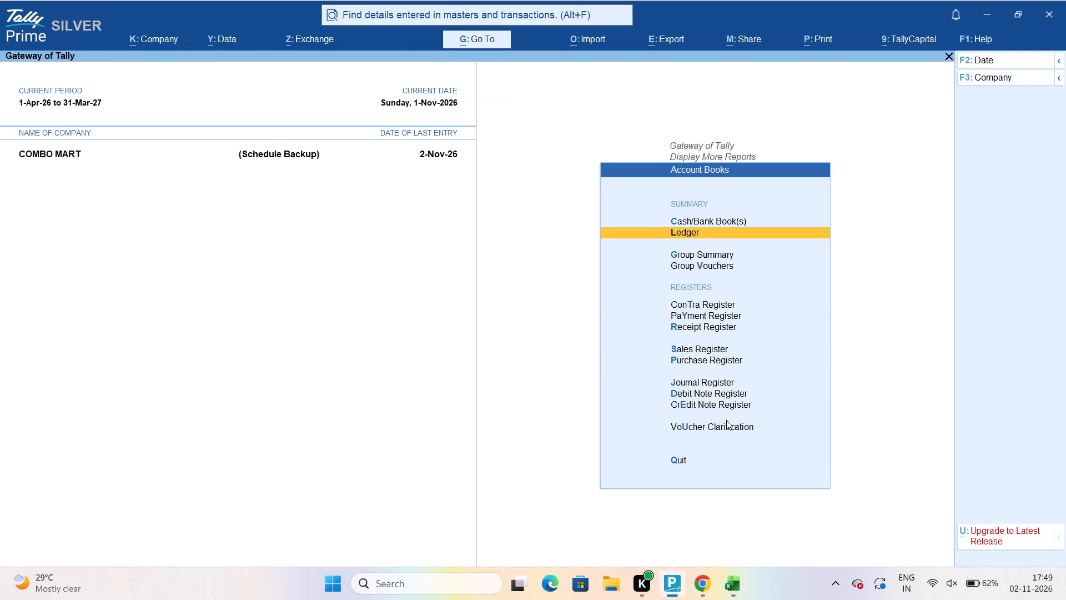
key("Escape")
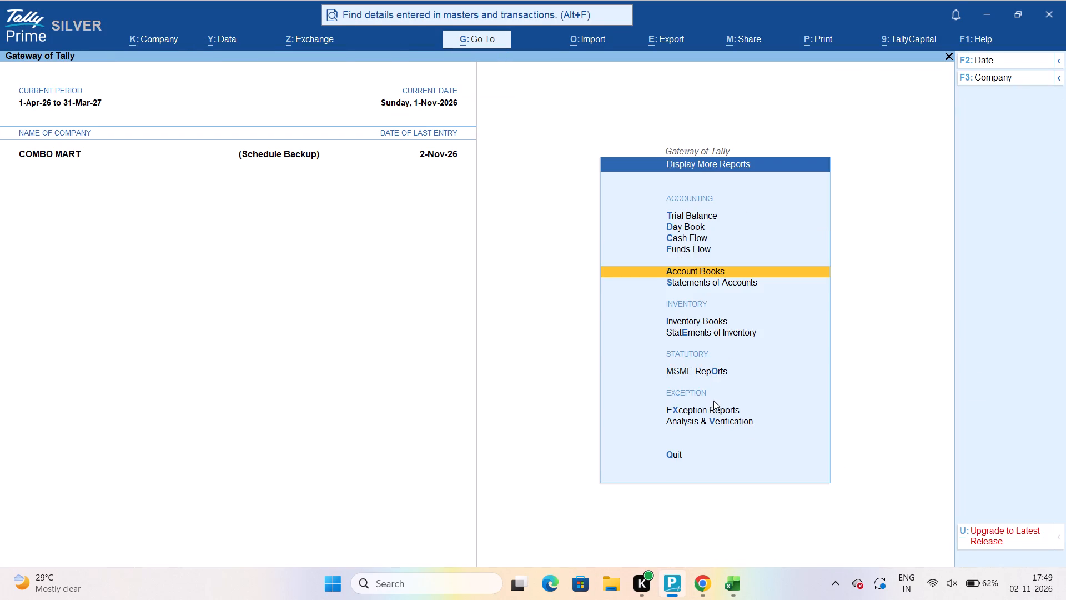
key("Escape")
left_click(712, 383)
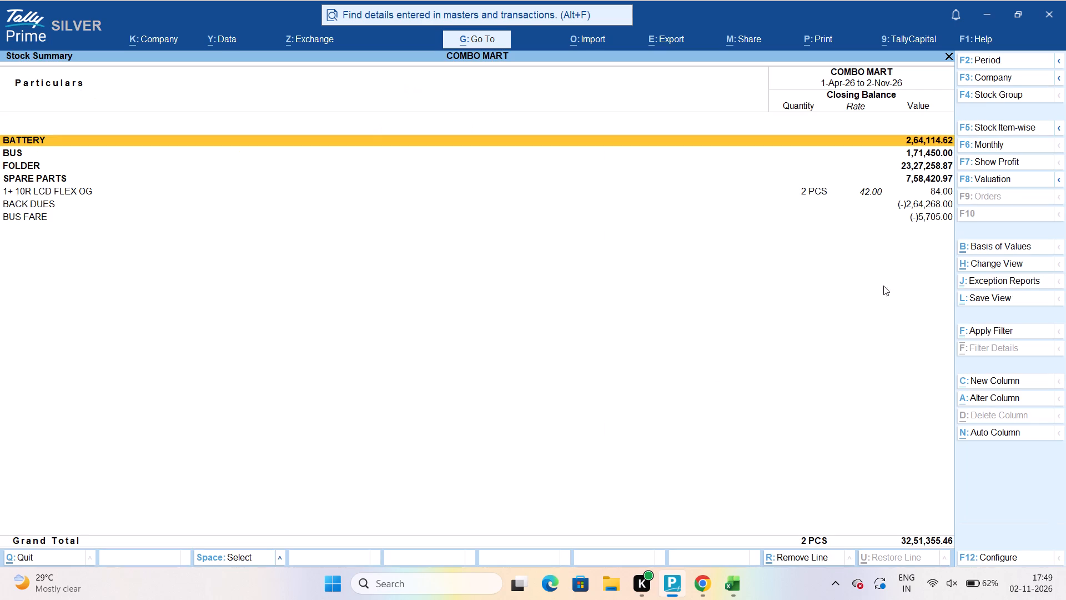
double_click(931, 162)
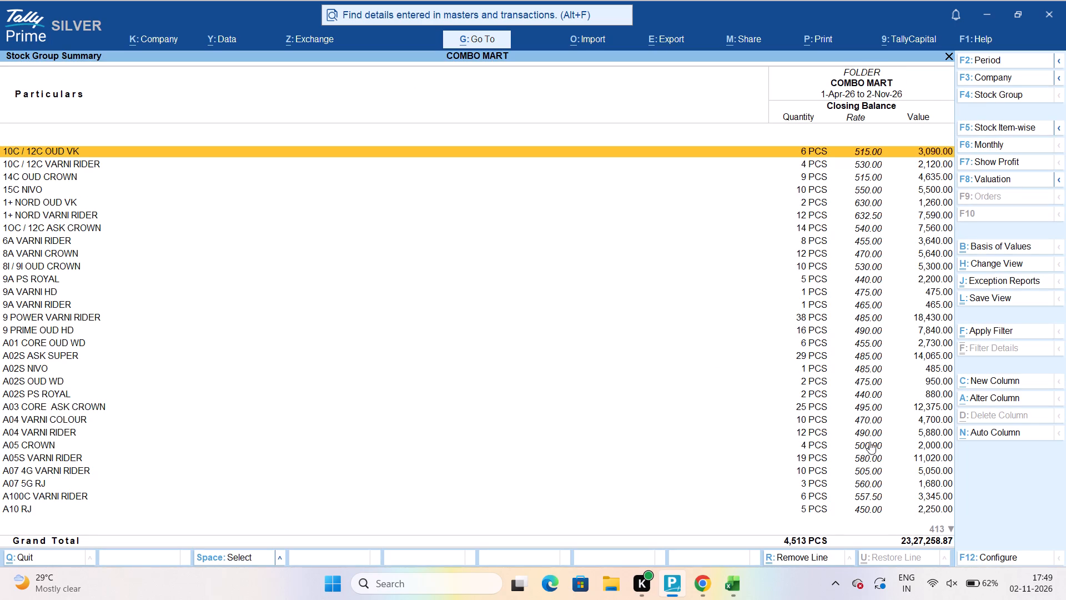
Switch back to the Excel worksheet and clear the total from cell G13.
left_click(733, 588)
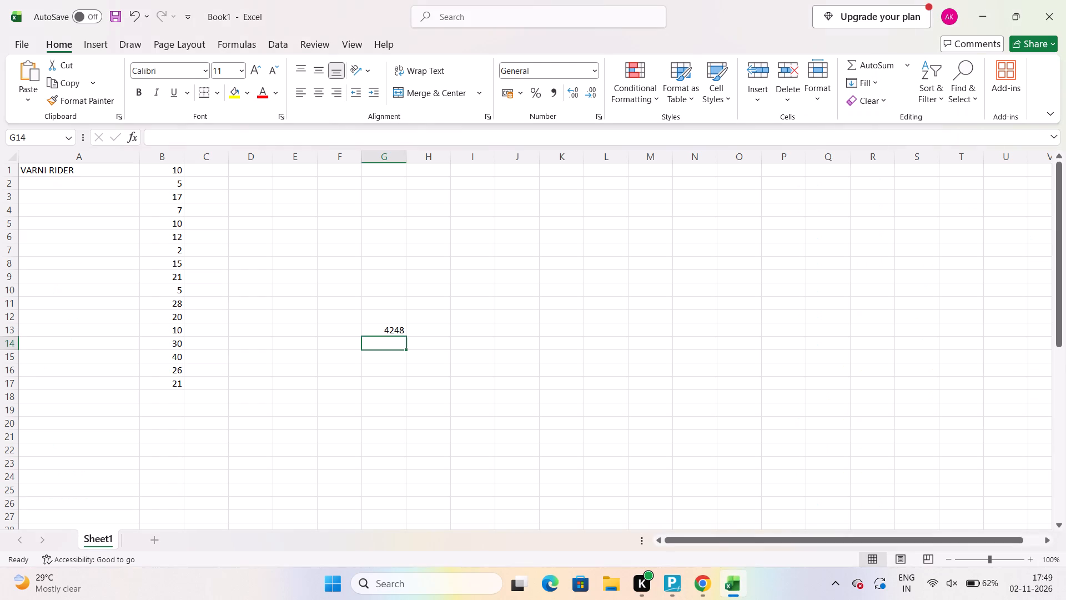
left_click(392, 329)
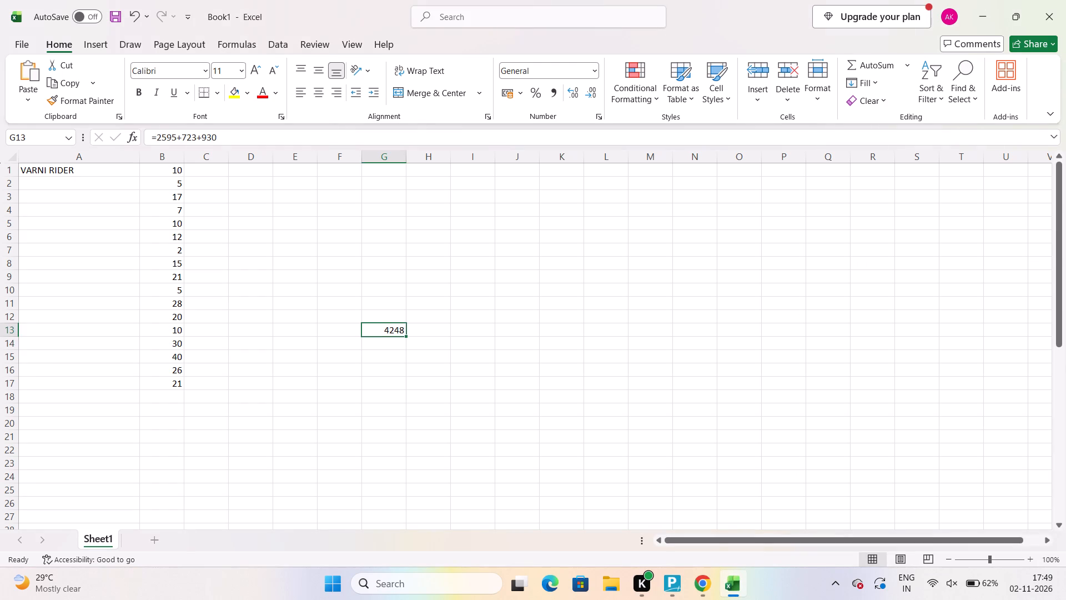
key("BackSpace")
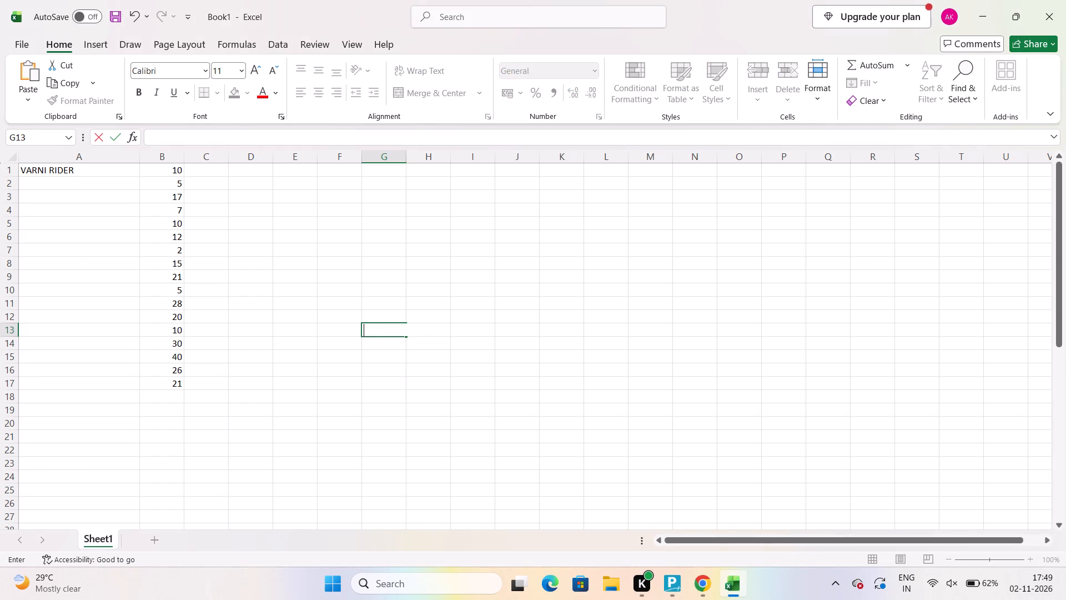
key("Down")
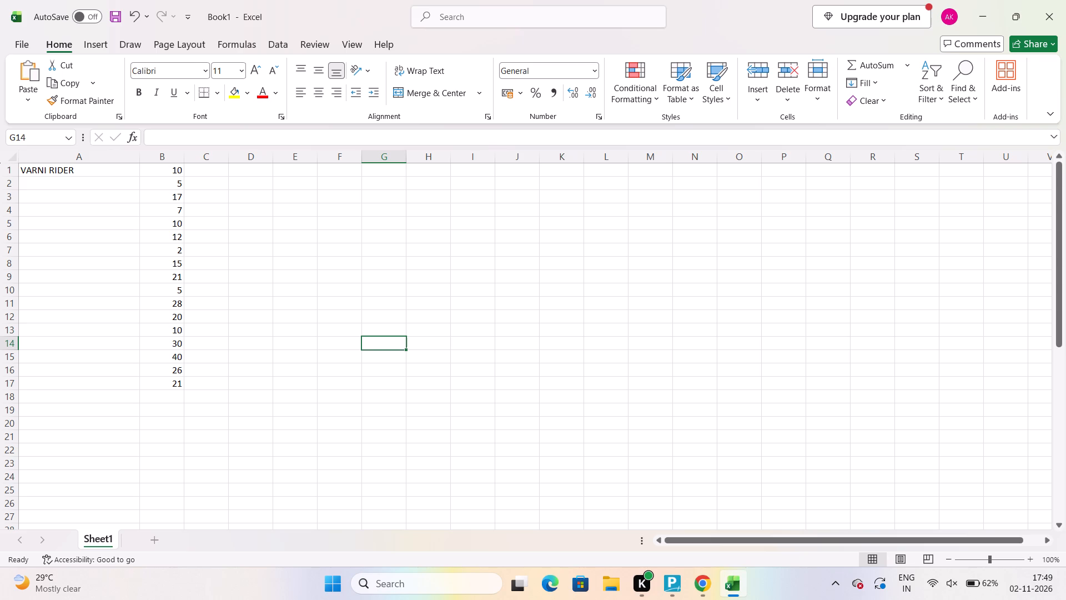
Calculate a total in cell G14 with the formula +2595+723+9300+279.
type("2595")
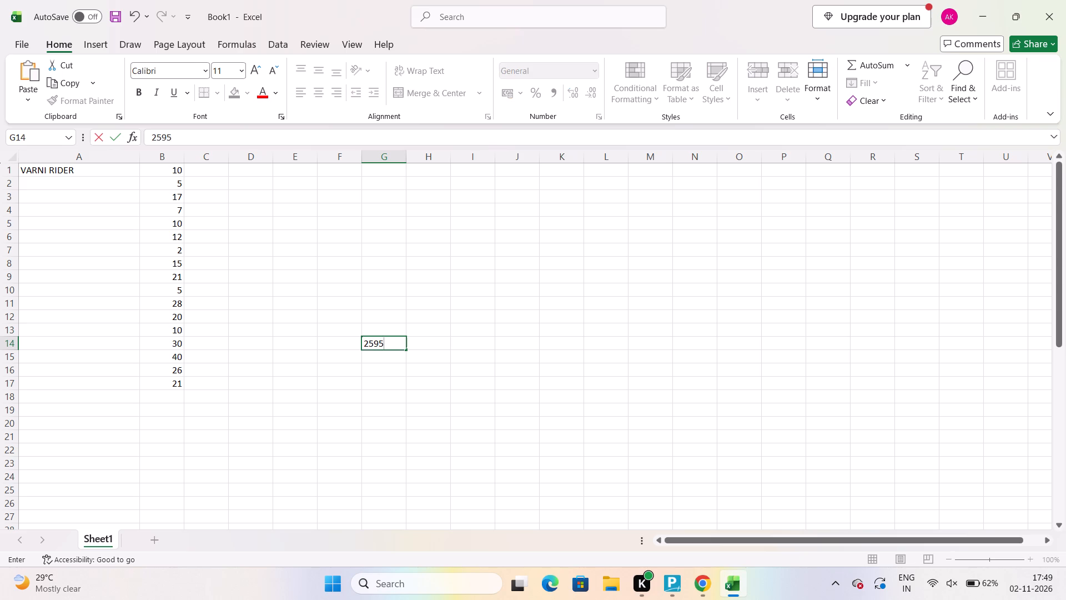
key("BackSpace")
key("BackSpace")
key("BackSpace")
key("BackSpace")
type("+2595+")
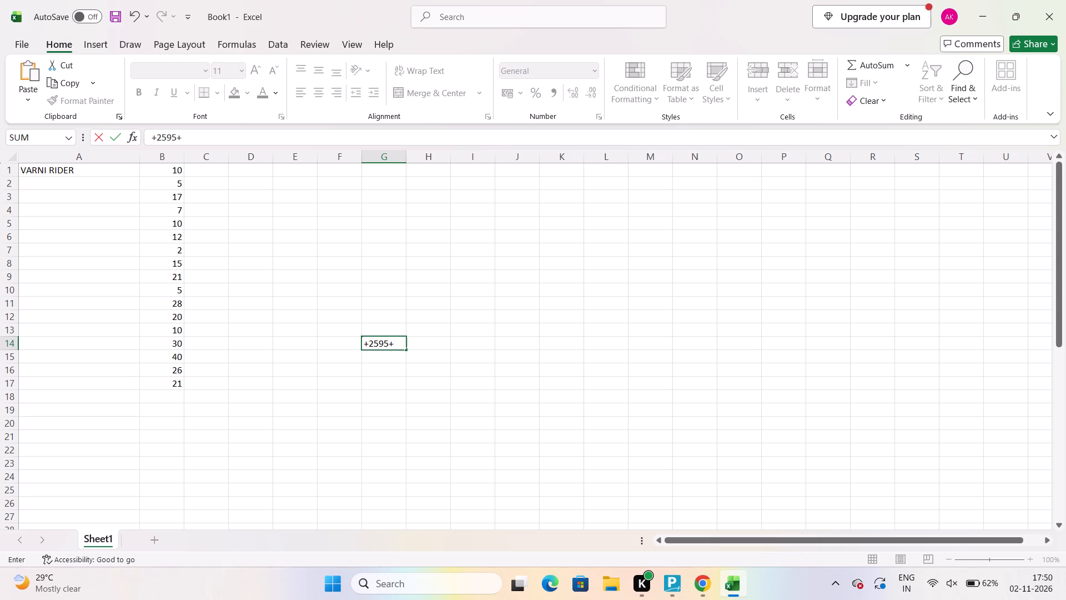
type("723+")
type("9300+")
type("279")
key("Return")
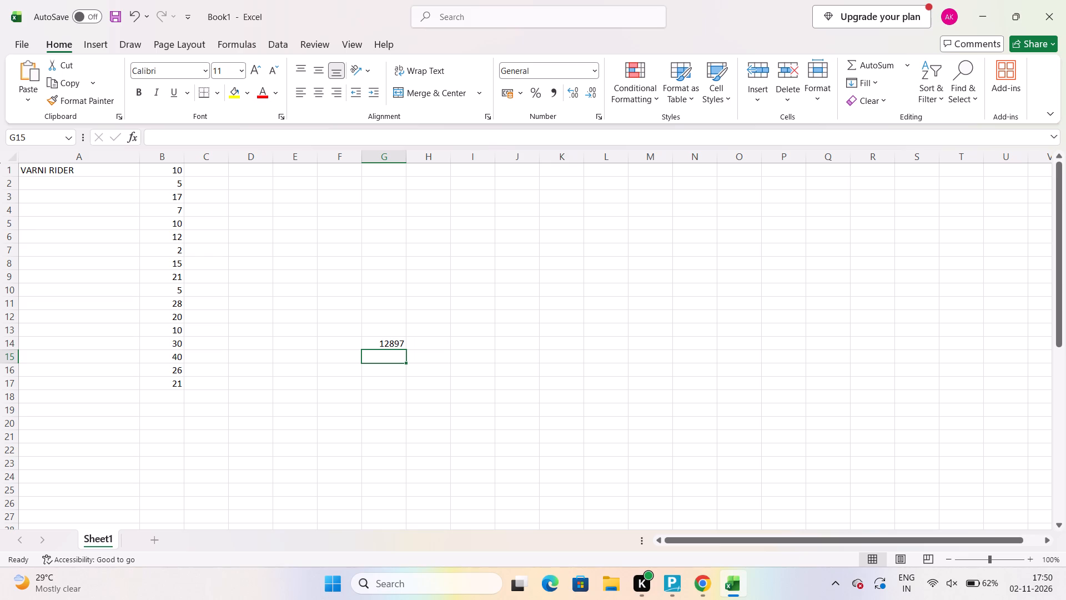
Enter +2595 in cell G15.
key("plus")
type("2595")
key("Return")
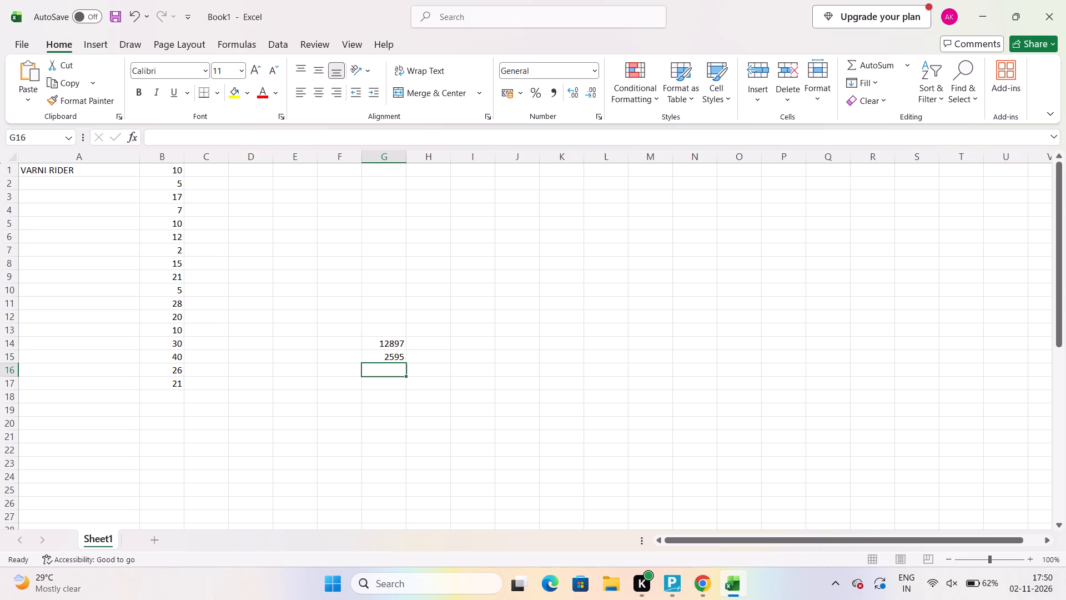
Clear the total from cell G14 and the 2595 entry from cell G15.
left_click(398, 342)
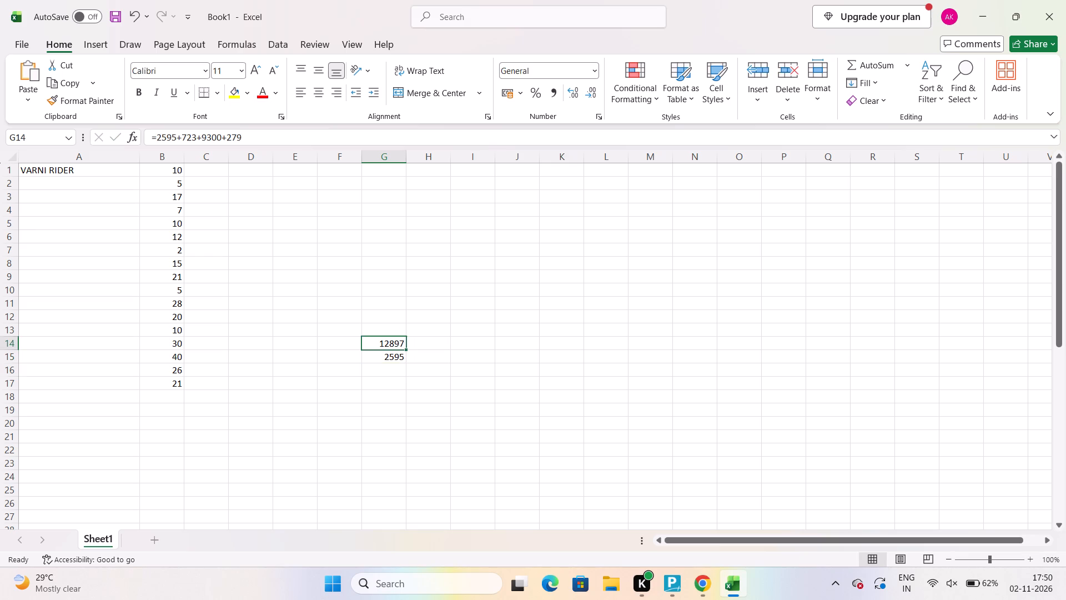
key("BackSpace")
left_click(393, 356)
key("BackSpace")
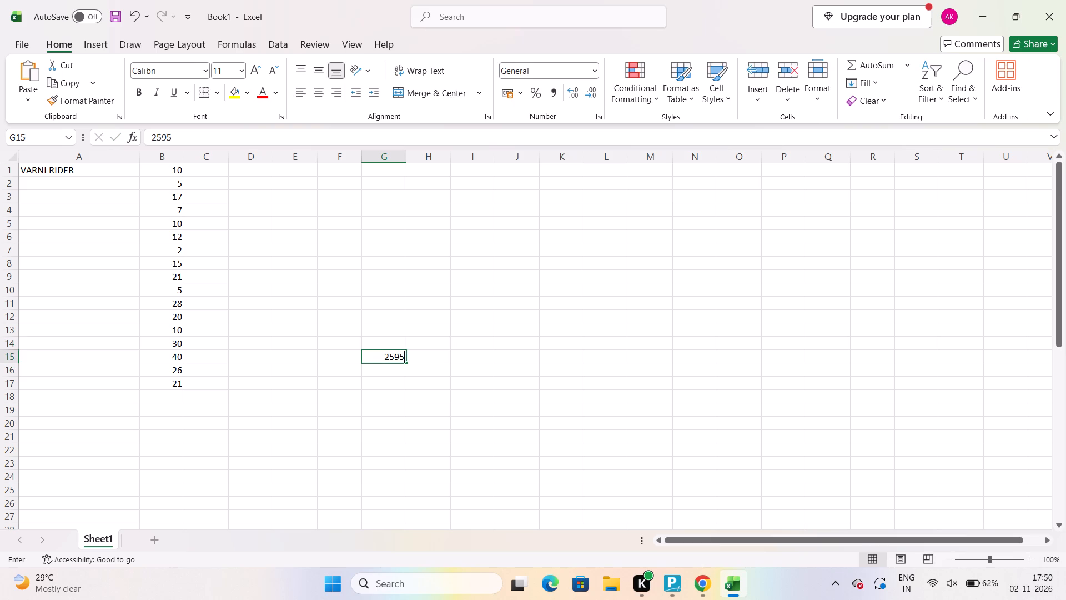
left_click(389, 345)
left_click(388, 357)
Calculate a total in cell G15 with the formula +2595+723+930+279.
key("plus")
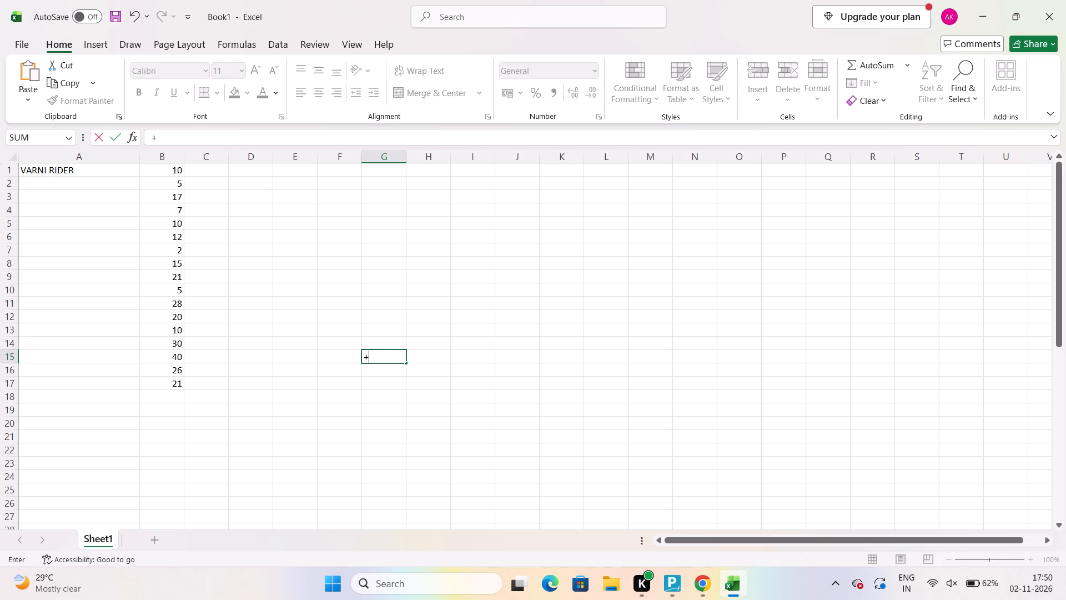
type("2595")
key("plus")
type("723+")
type("930+")
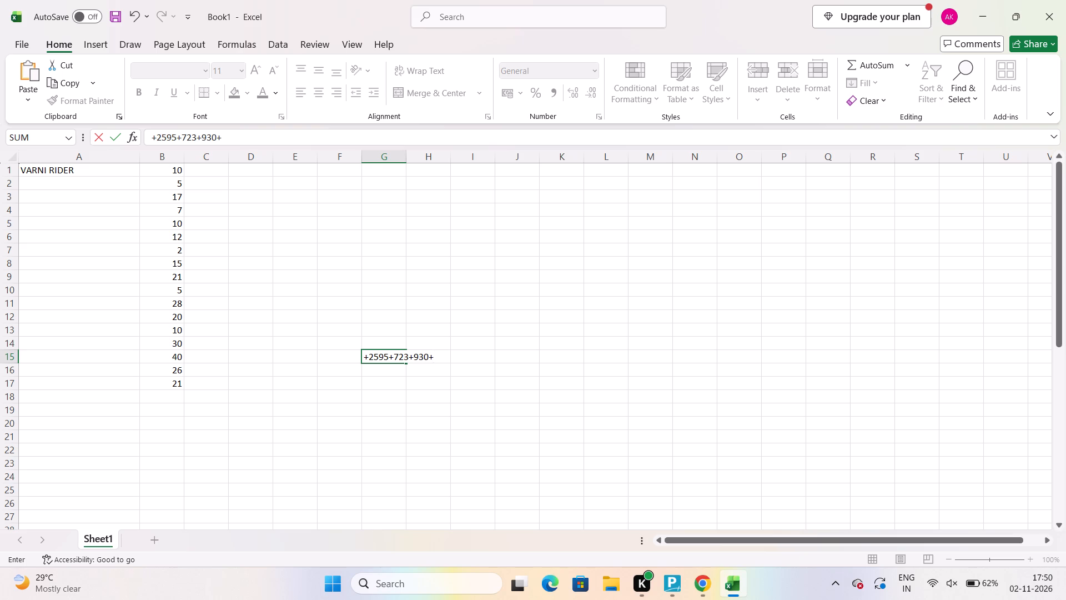
type("279")
key("plus")
key("Return")
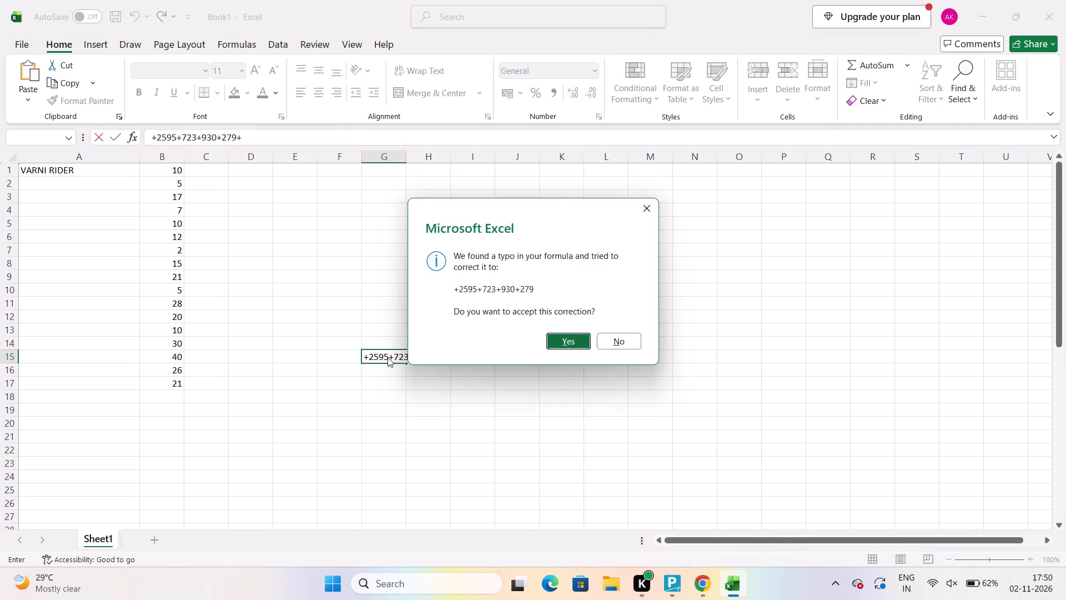
left_click(648, 207)
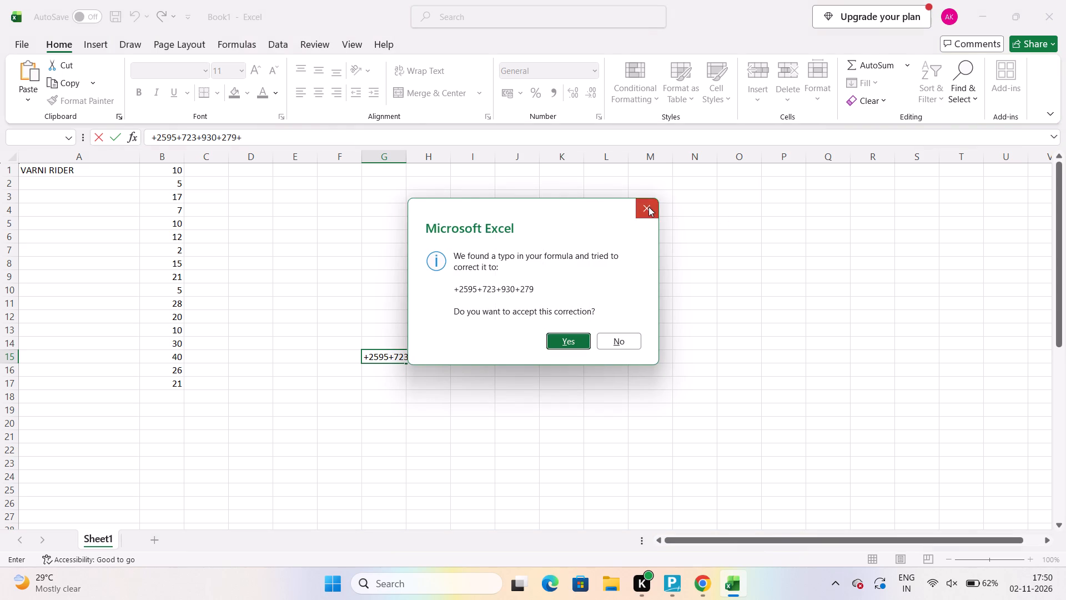
left_click(644, 194)
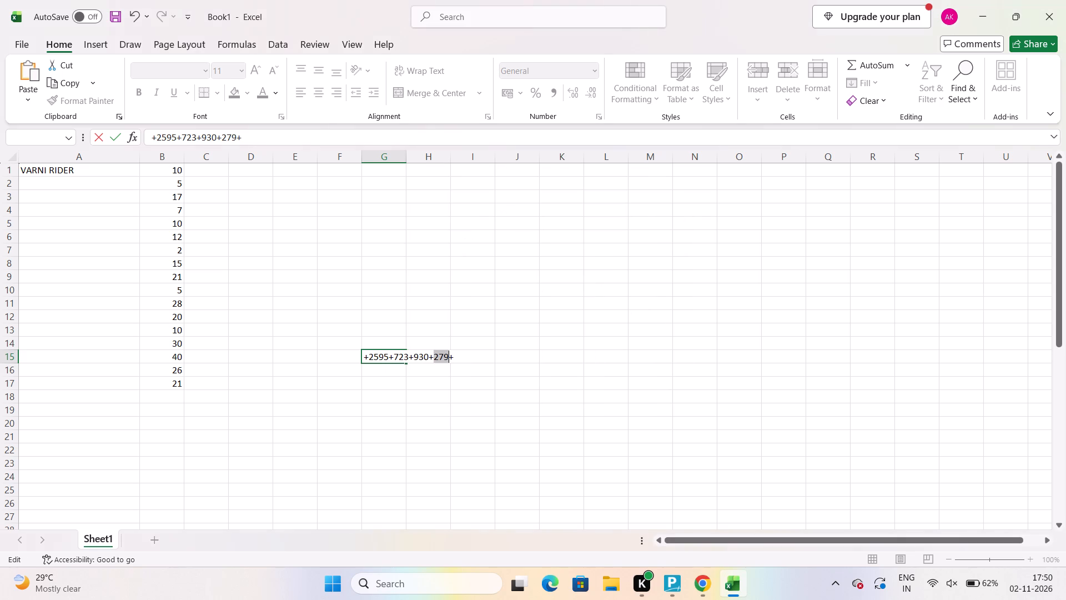
left_click(464, 358)
key("BackSpace")
key("Return")
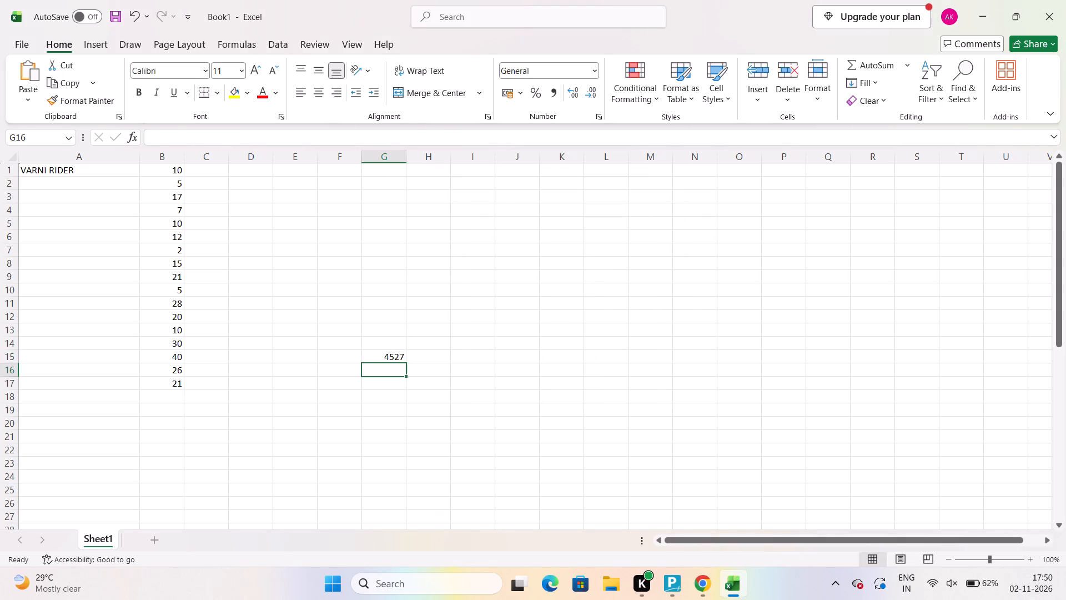
Switch to TallyPrime, leave the Stock Summary and open the November voucher list from the Sales Register.
left_click(665, 582)
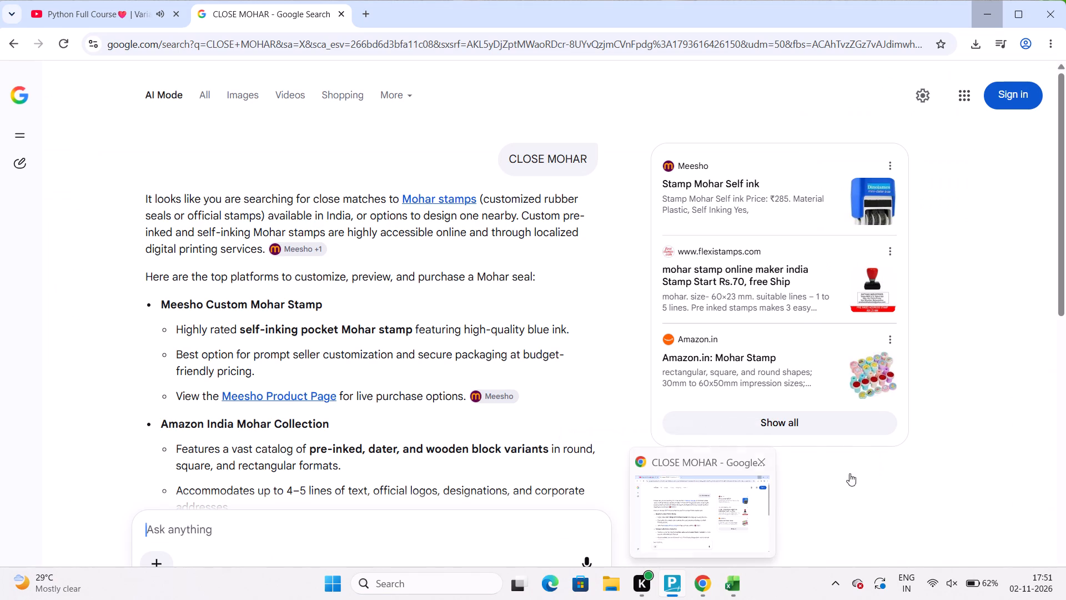
left_click(668, 586)
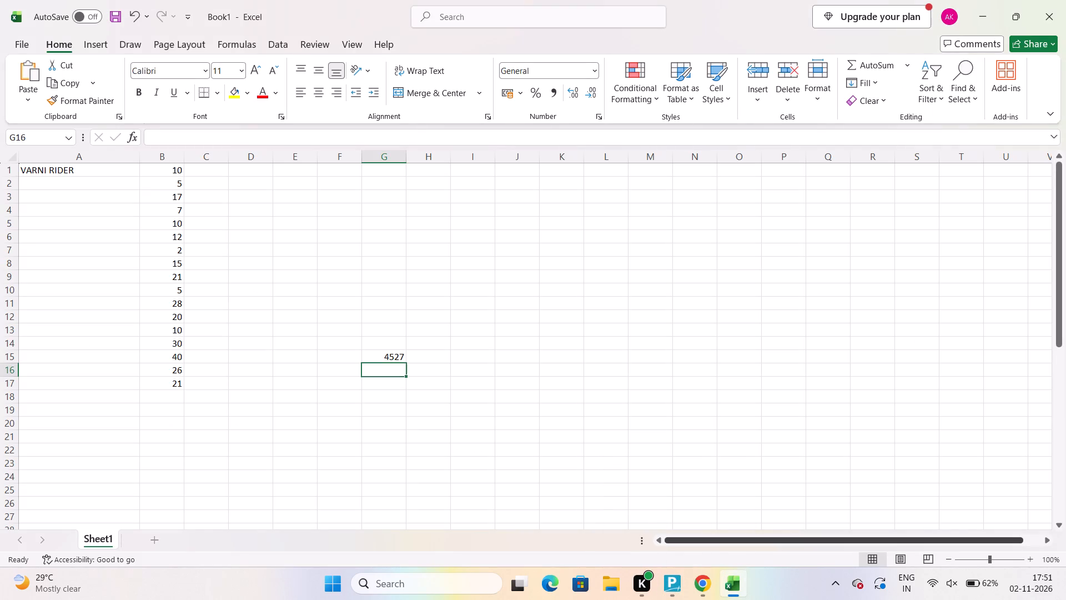
key("Escape")
key("Escape")
key("Escape")
key("Escape")
left_click(666, 578)
key("Escape")
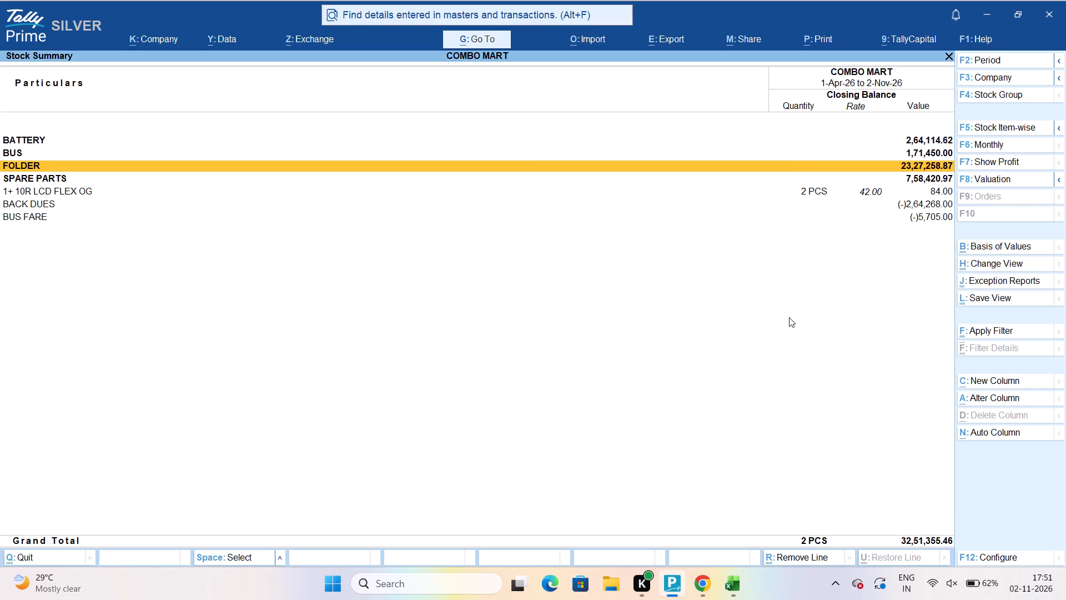
key("Escape")
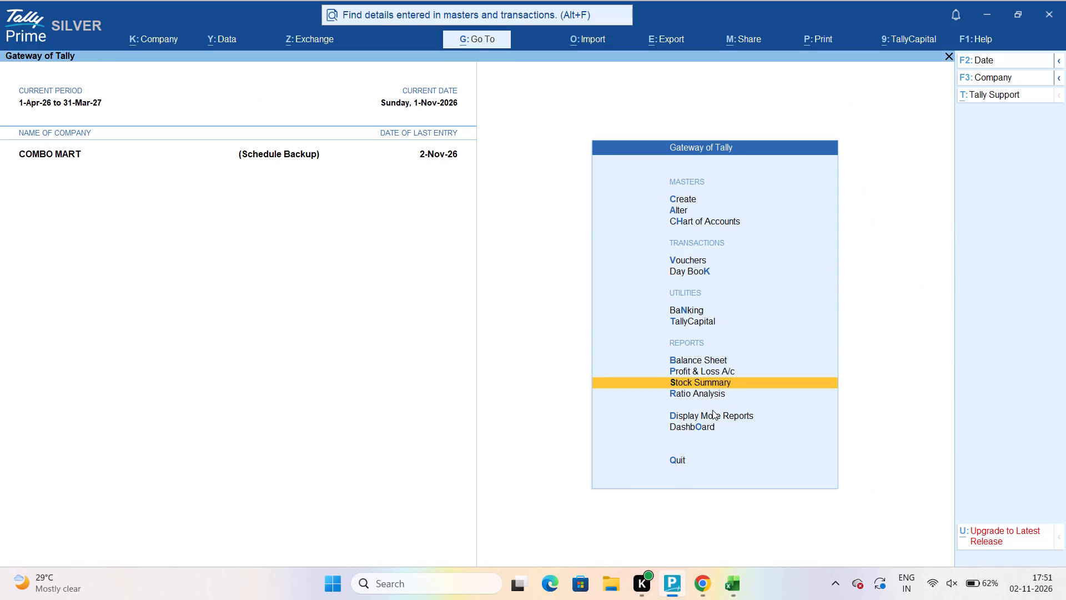
left_click(713, 415)
left_click(710, 271)
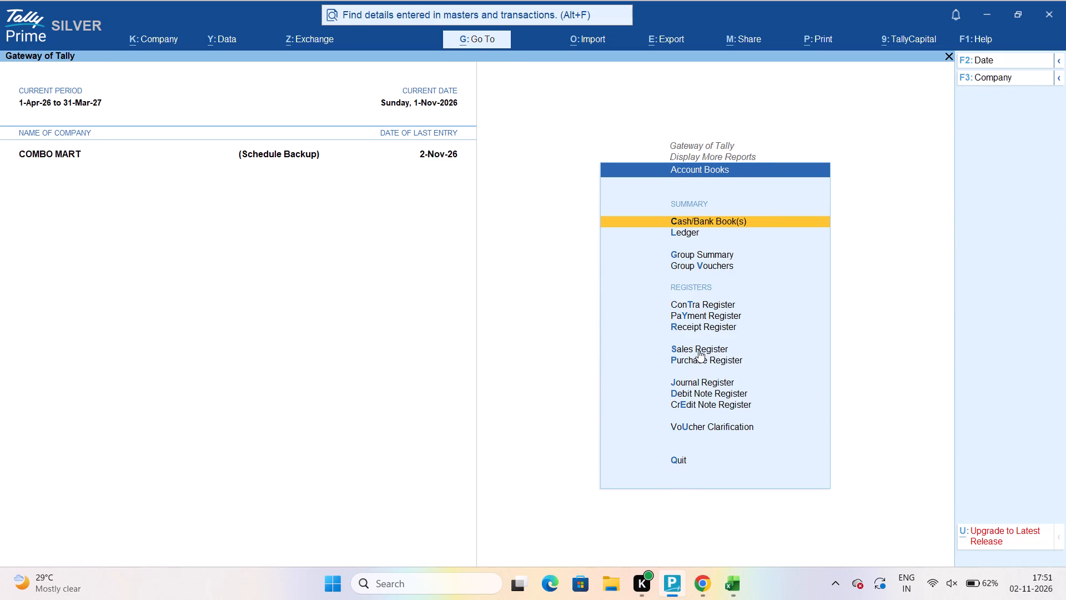
left_click(698, 350)
double_click(797, 243)
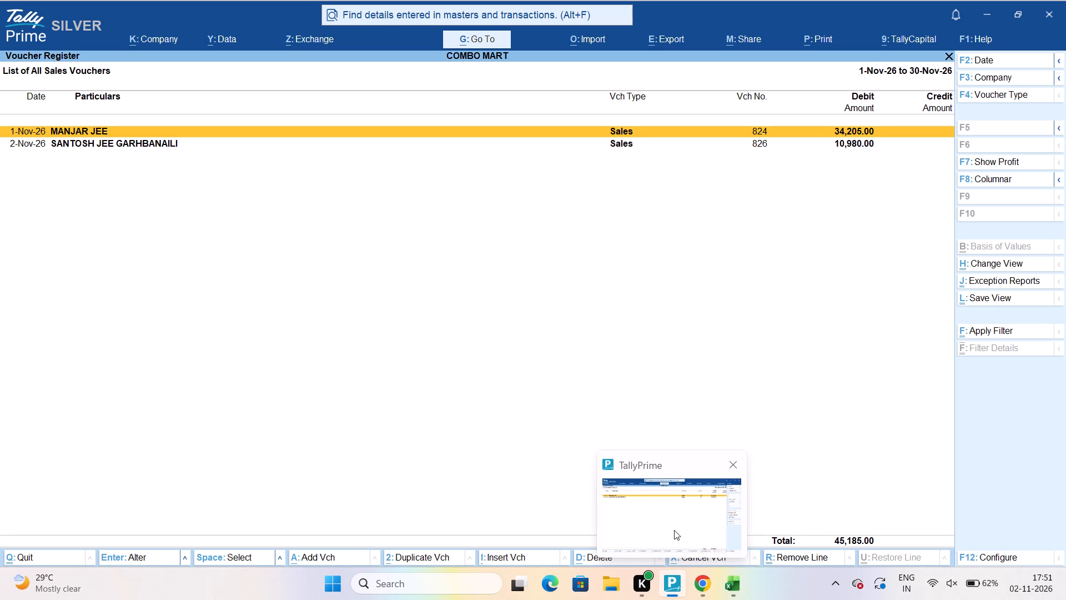
Check November in the monthly Sales Register, reopen the register once more, and return to the Gateway of Tally.
left_click(673, 585)
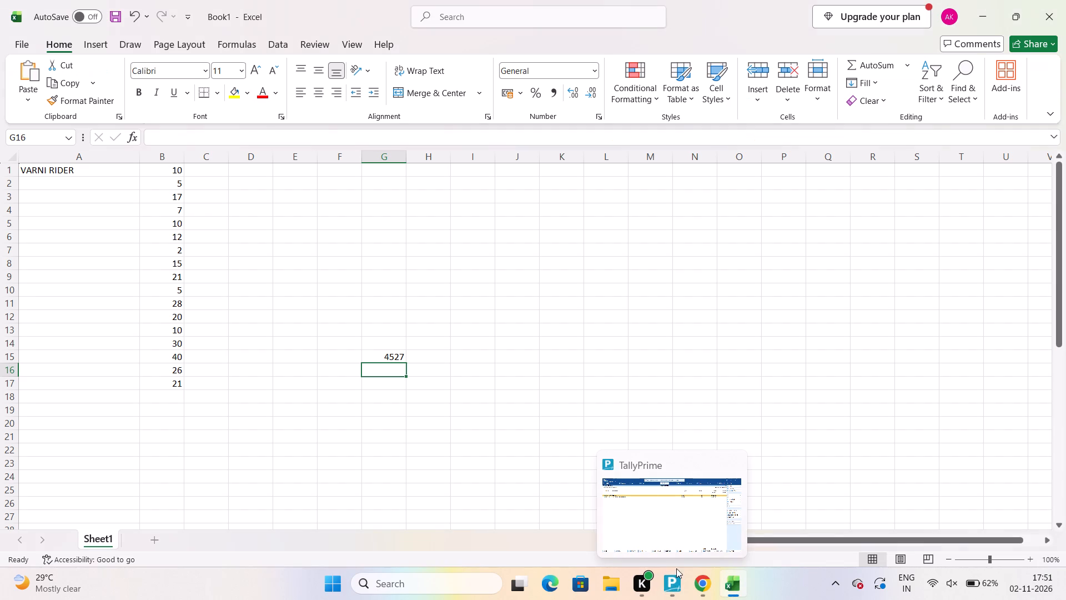
left_click(673, 584)
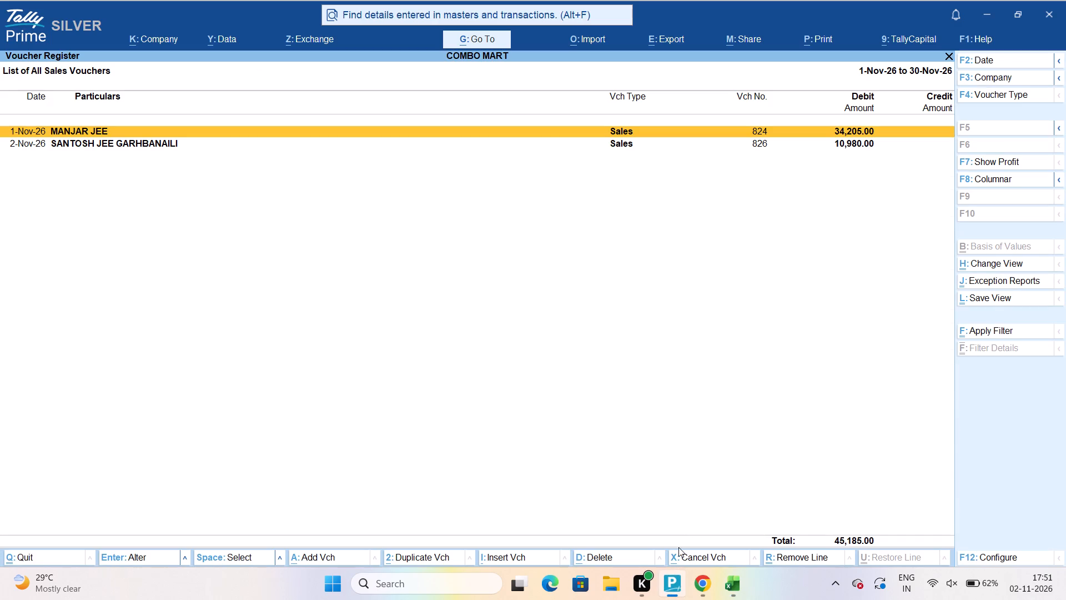
key("grave")
key("grave")
key("Escape")
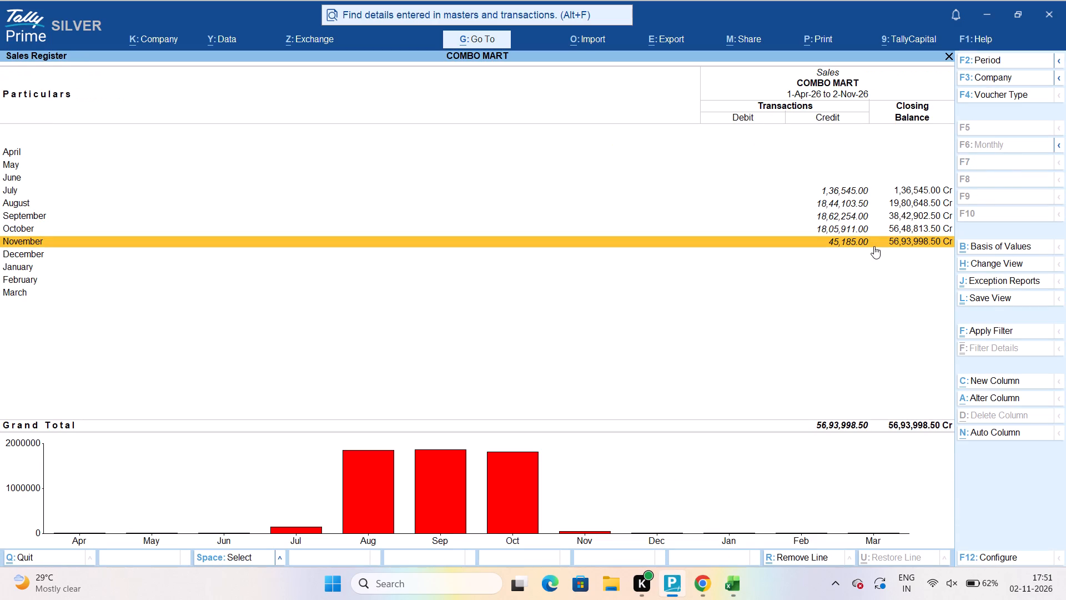
left_click(869, 239)
key("Escape")
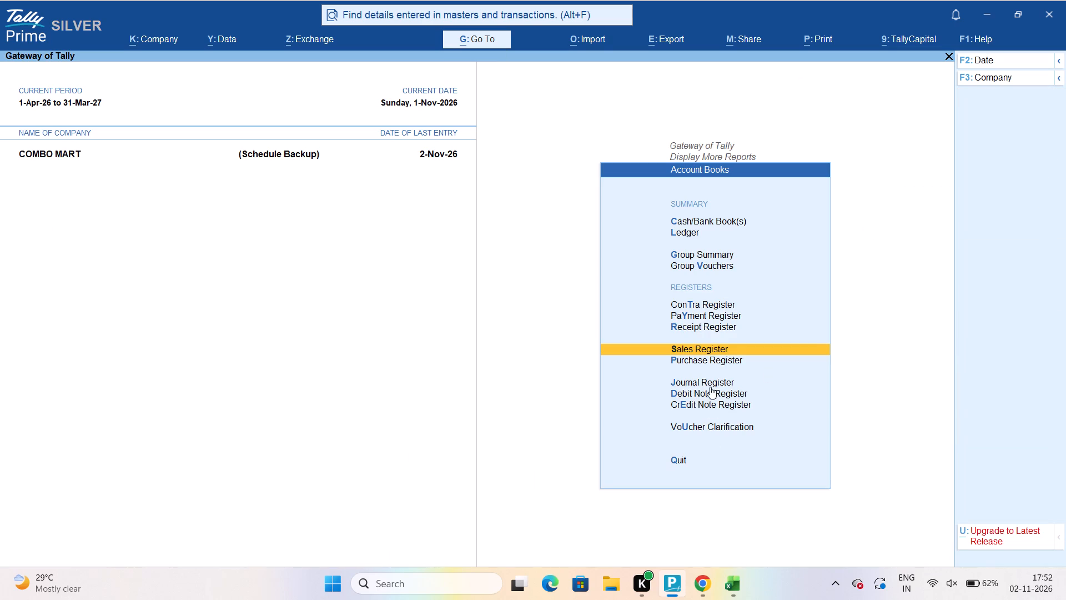
left_click(707, 348)
left_click(843, 241)
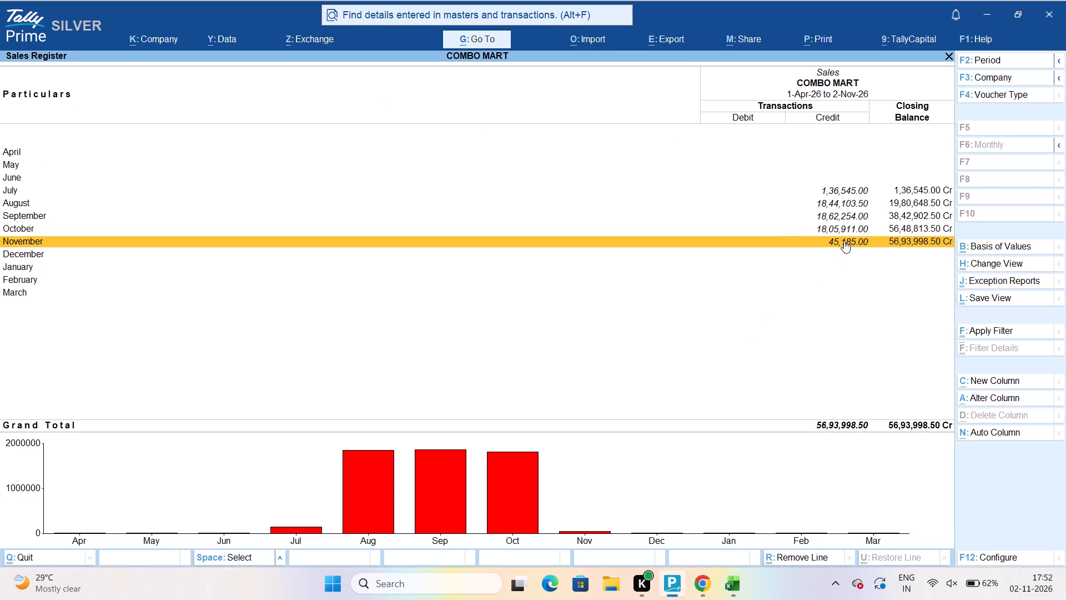
key("Escape")
key("Escape")
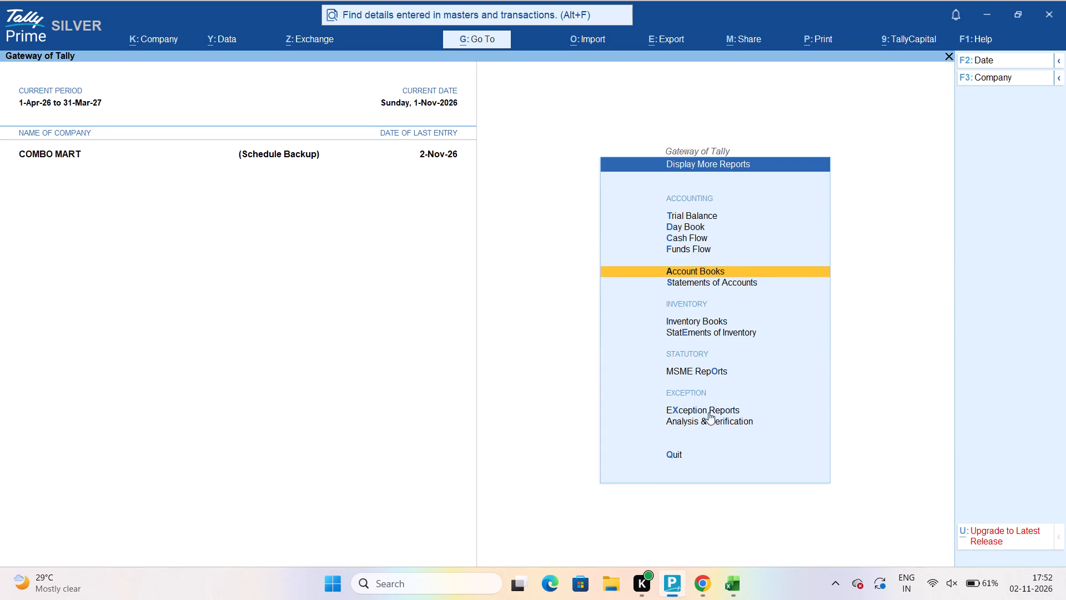
key("Escape")
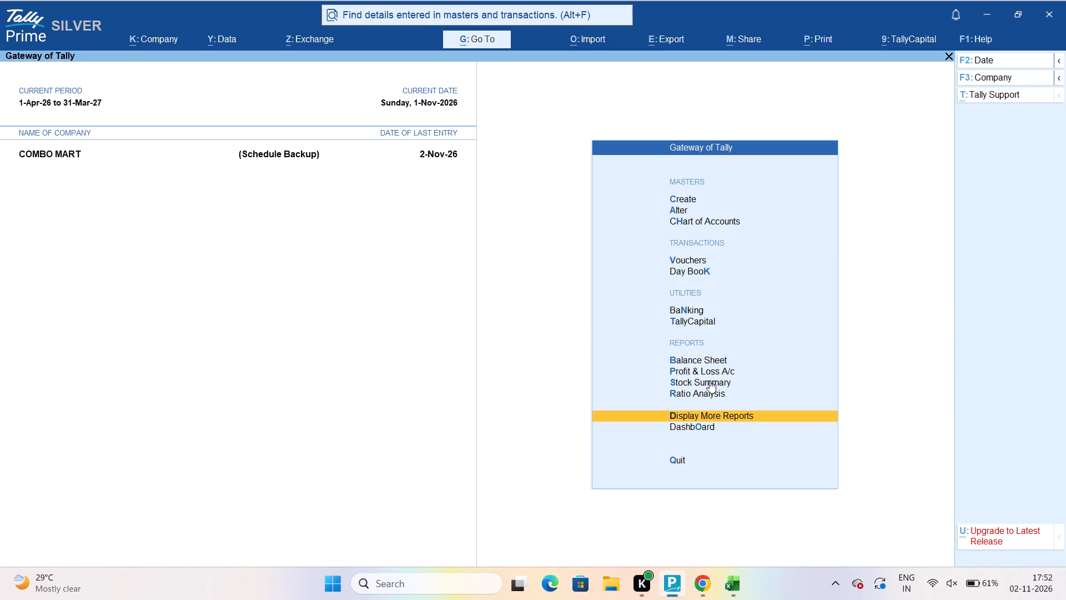
Open the Stock Summary and drill into the FOLDER group to check its closing quantity.
left_click(710, 380)
left_click(911, 166)
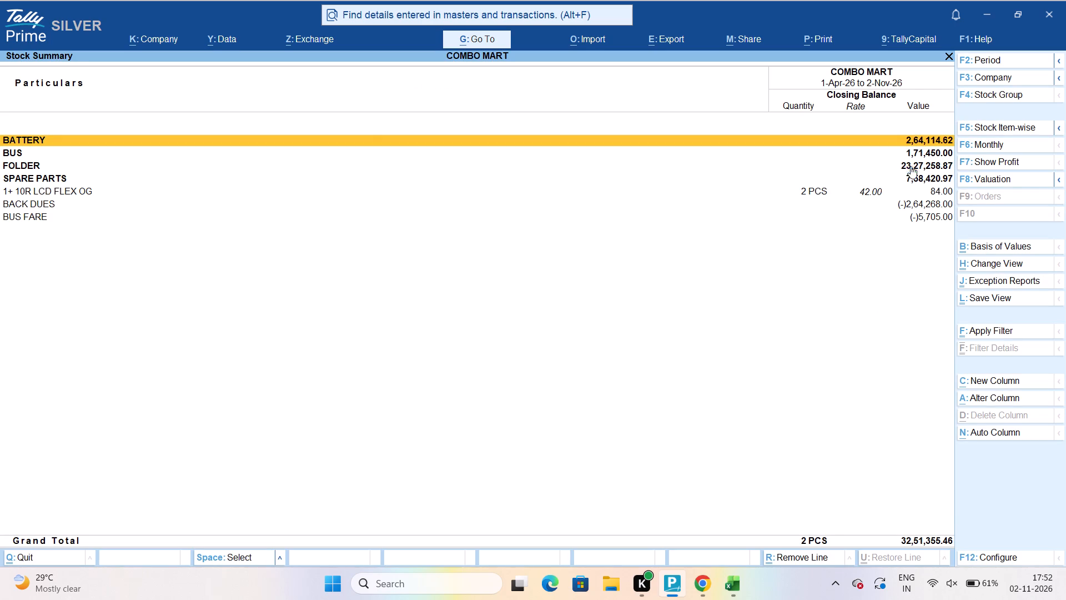
double_click(911, 166)
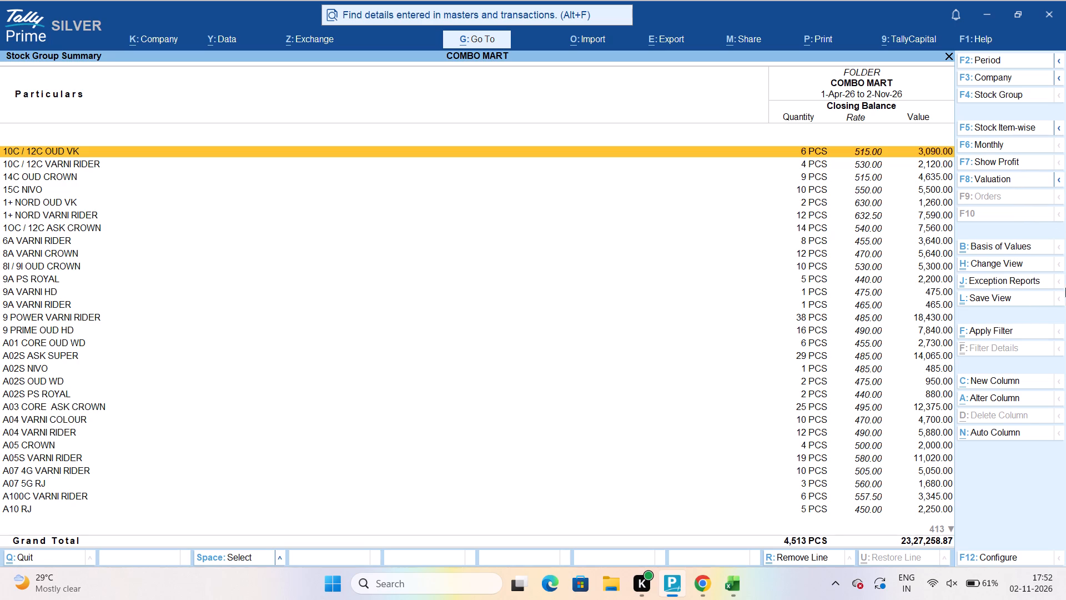
Switch back to the Excel worksheet and calculate +2595-8 in cell O14.
left_click(735, 583)
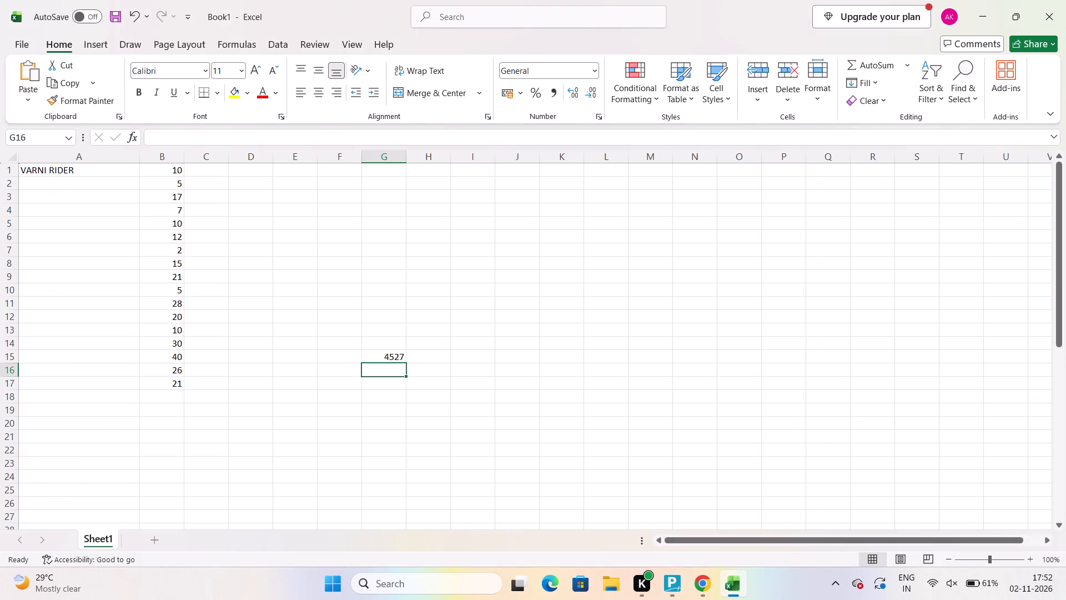
left_click(726, 341)
type("+25")
type("95-")
key("8")
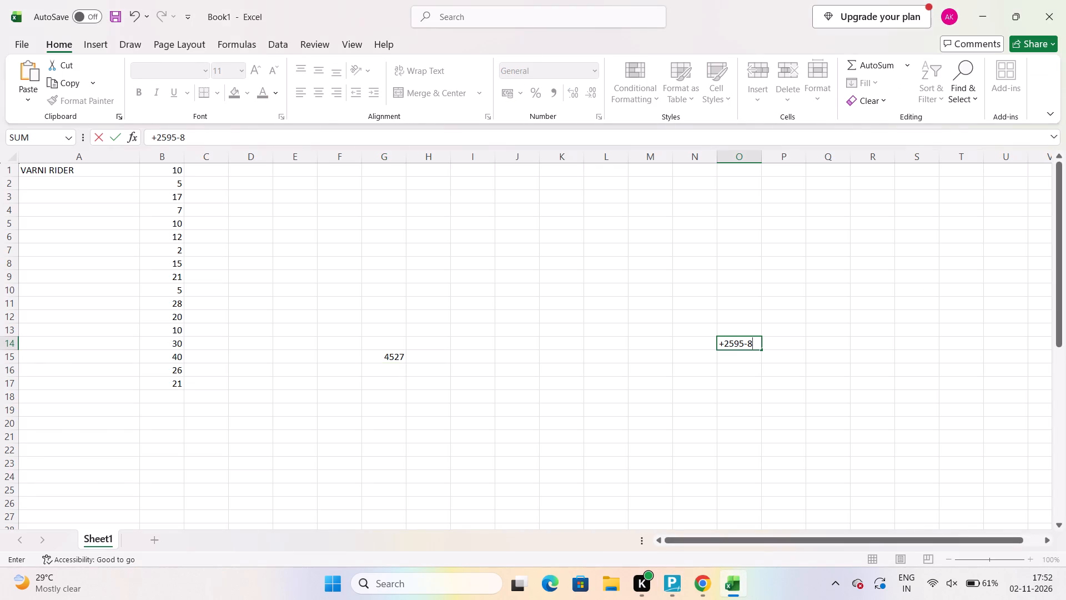
key("Return")
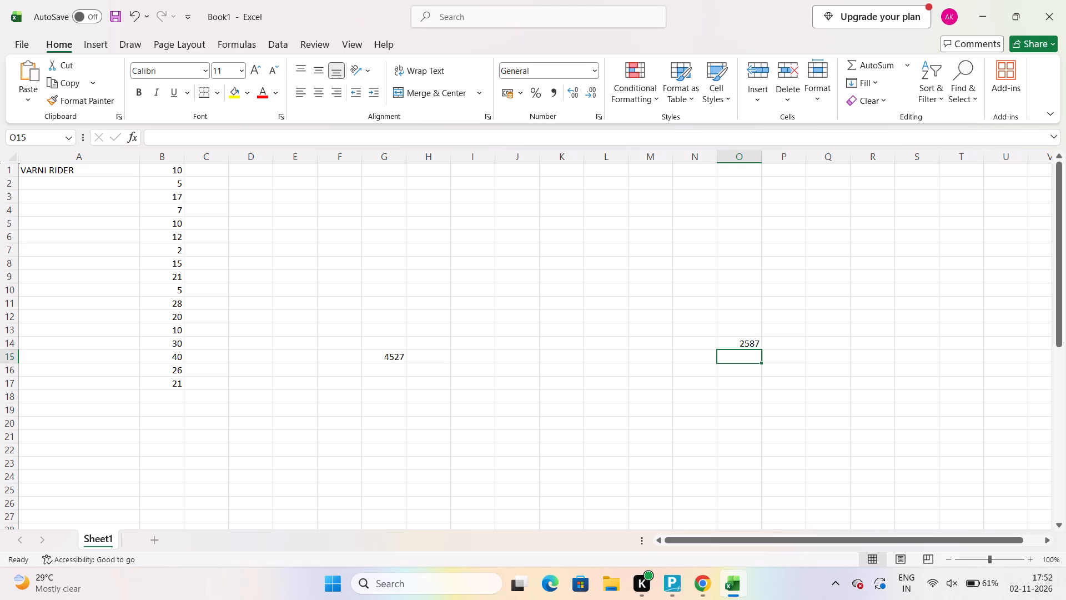
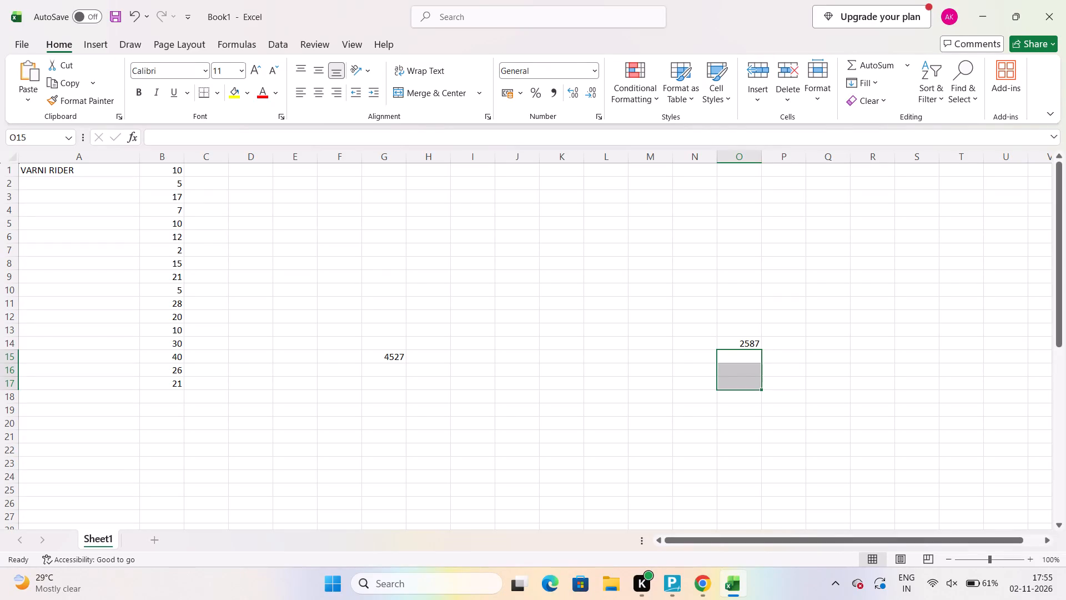
Replace the content of cell O14 with the sum +2587+720+927+279.
left_click(756, 346)
key("BackSpace")
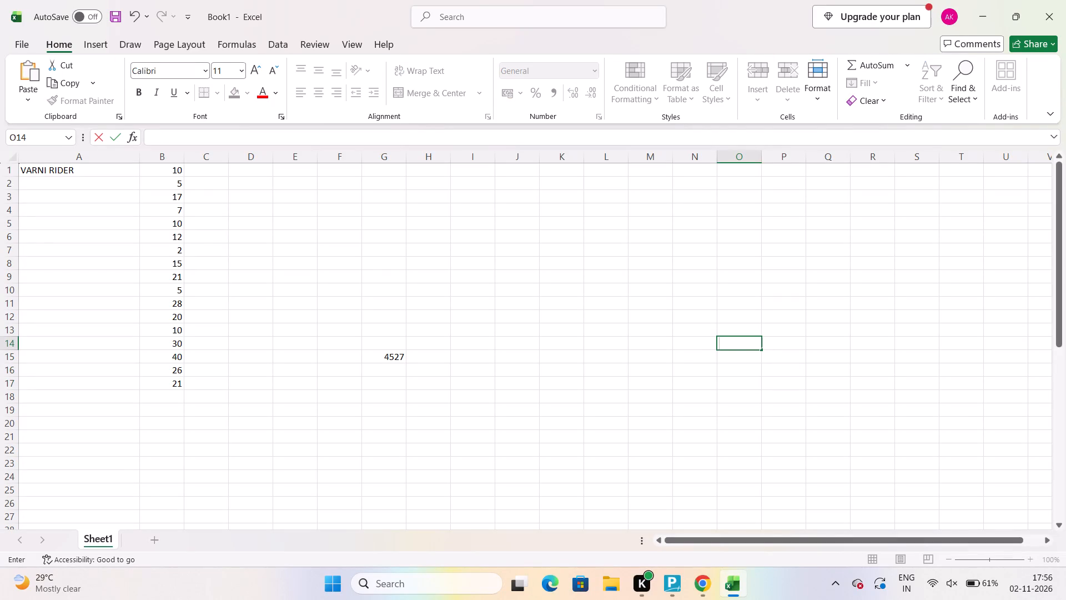
key("plus")
type("2587+")
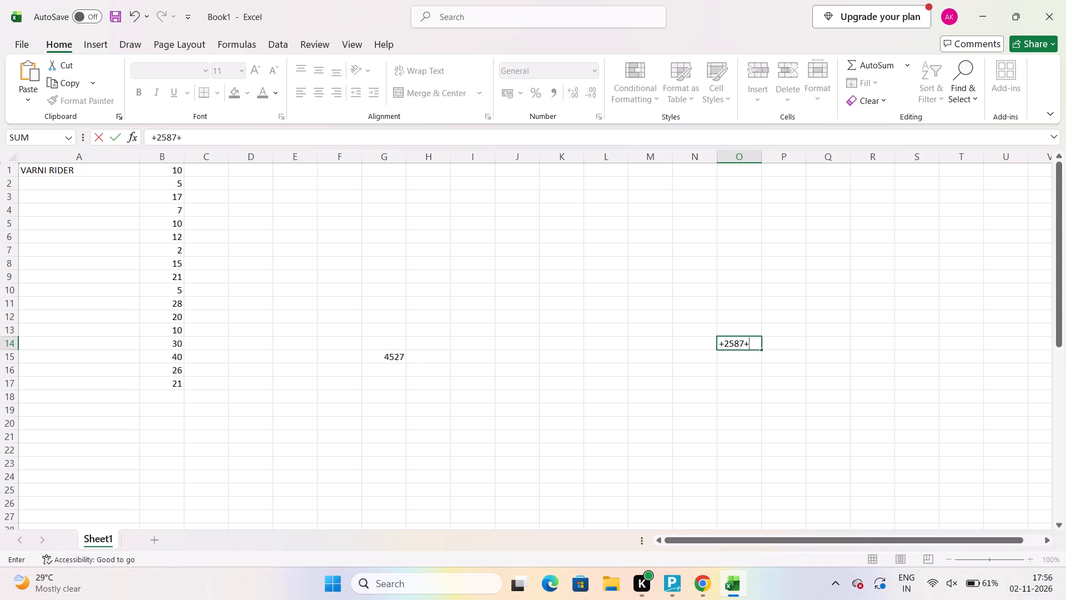
type("720+")
type("927")
key("plus")
type("279")
key("Return")
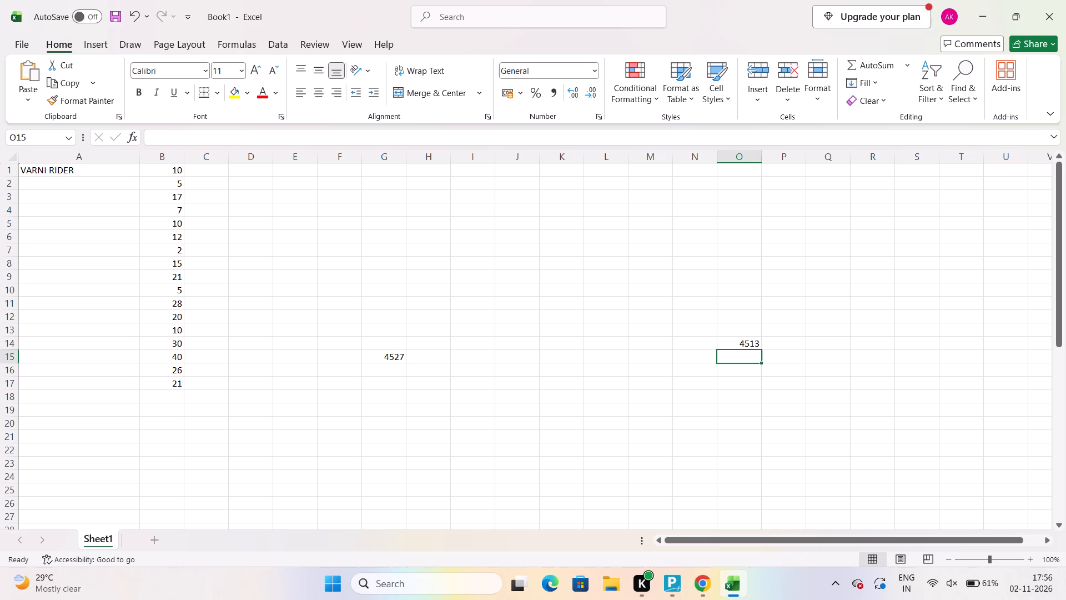
Switch to TallyPrime to compare the FOLDER group's closing quantity with the recalculated worksheet total.
left_click(675, 587)
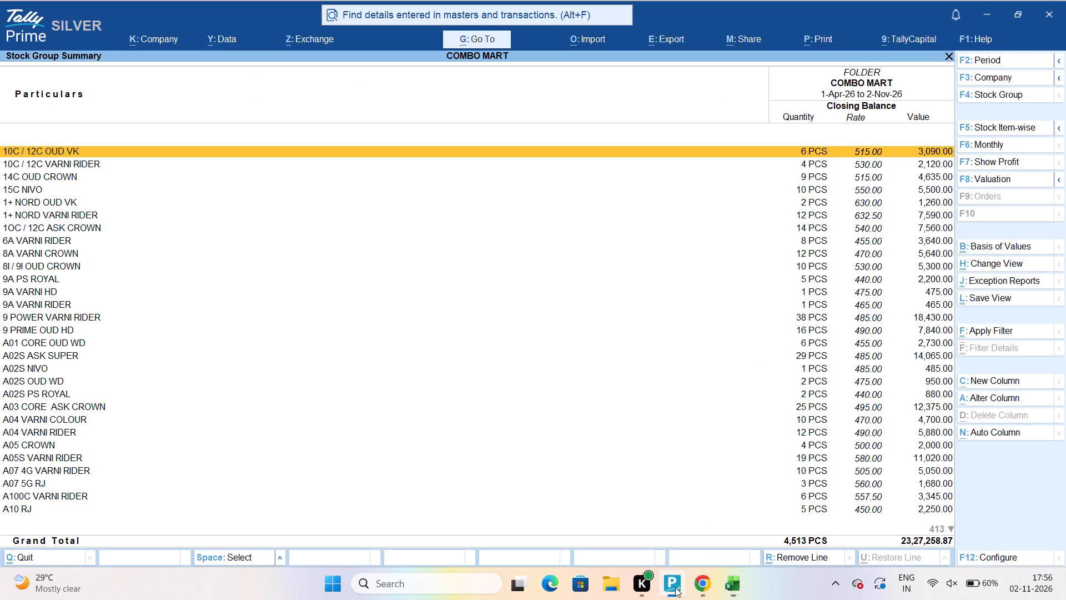
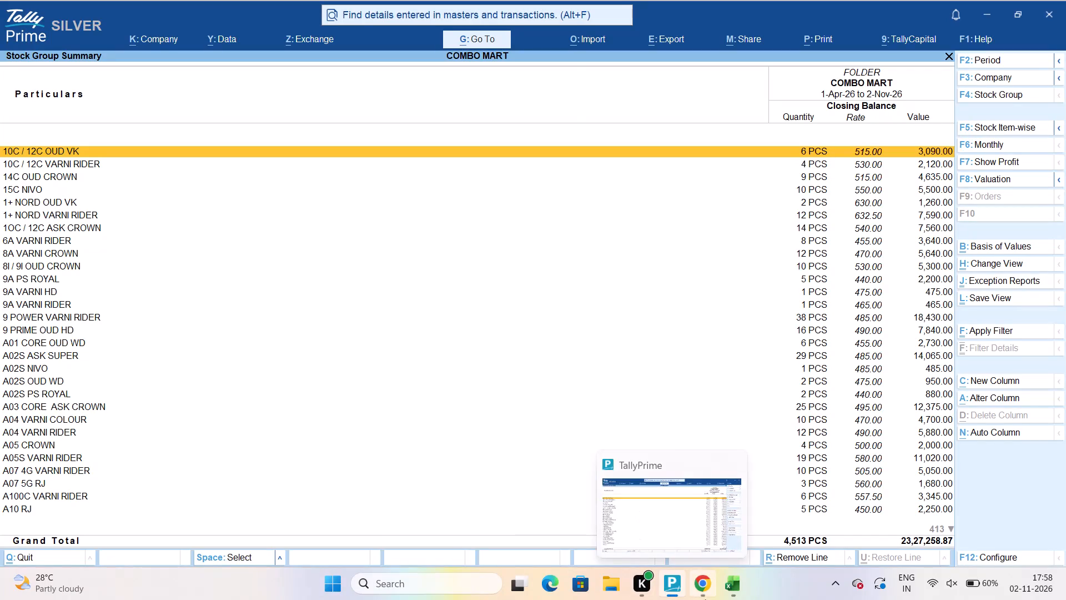
Switch back to the Excel worksheet to check its recalculated folder total against TallyPrime's FOLDER closing quantity.
left_click(723, 592)
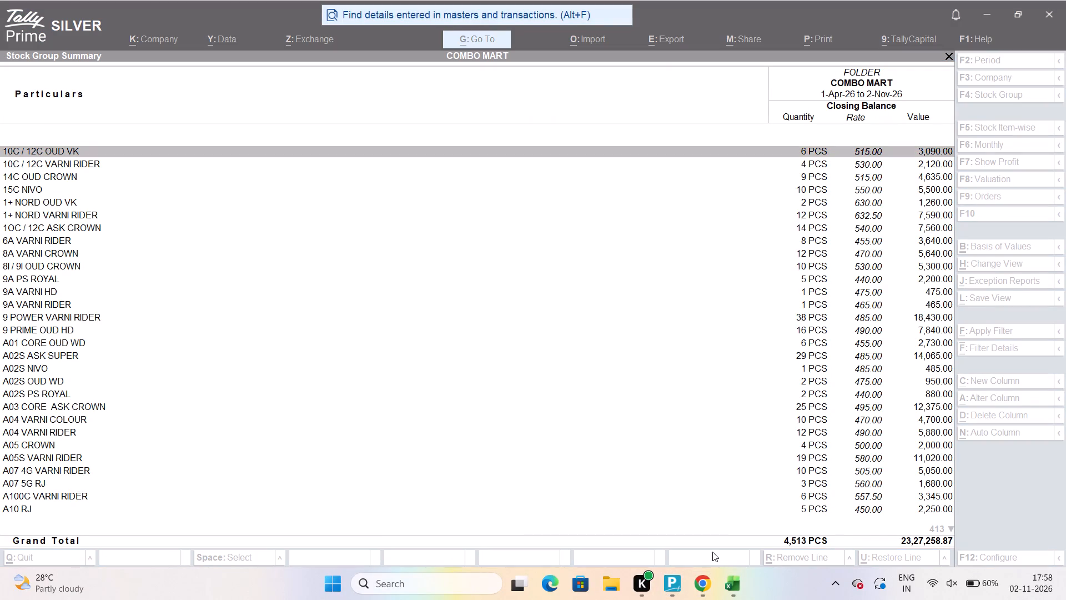
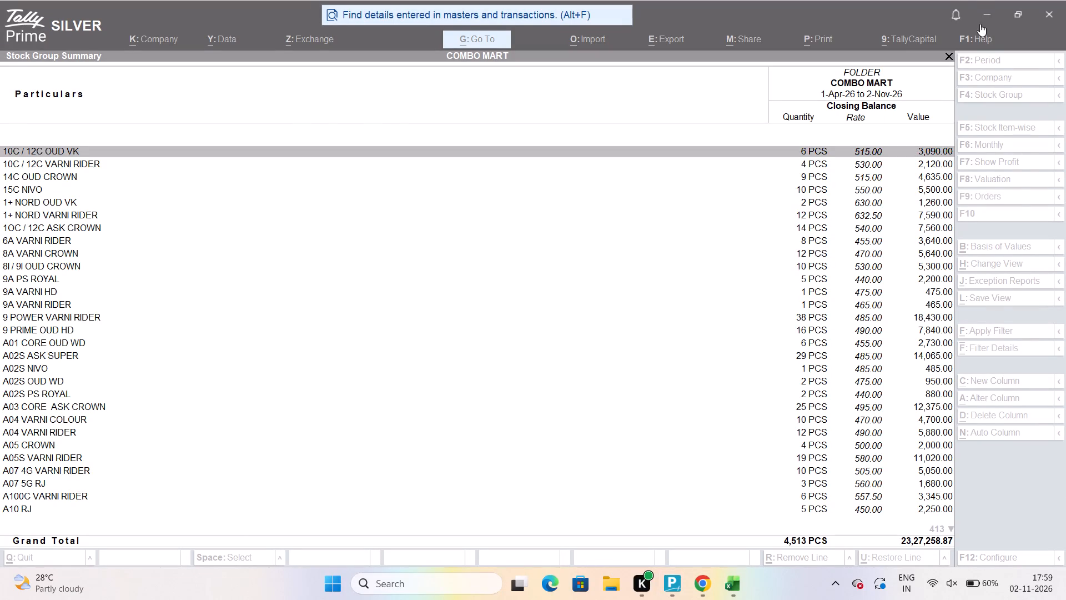
Return from TallyPrime to the Excel worksheet to compare the counted folder total with the FOLDER closing quantity.
left_click(997, 11)
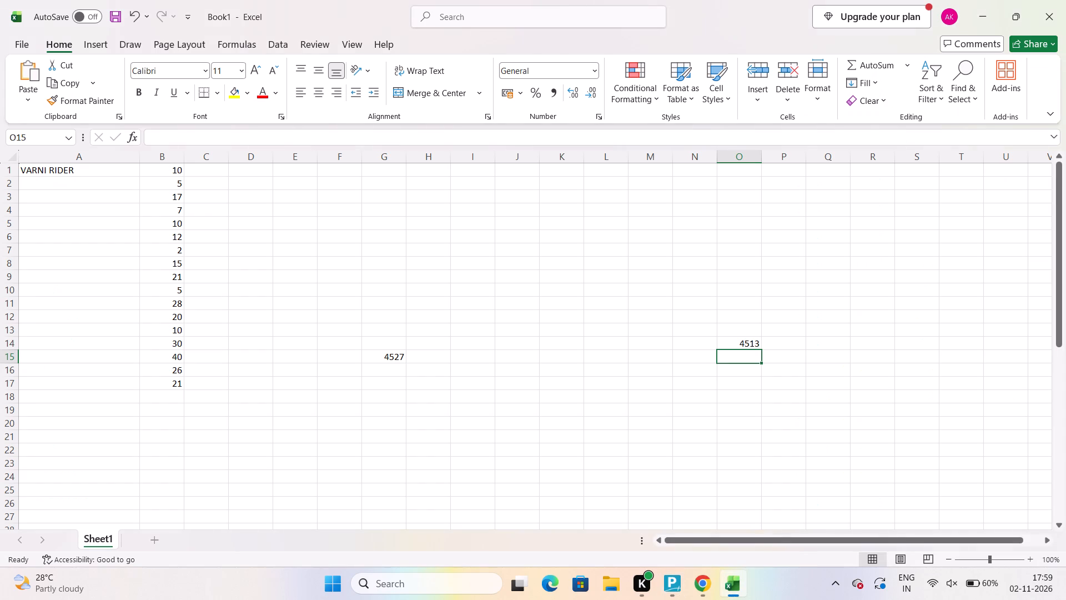
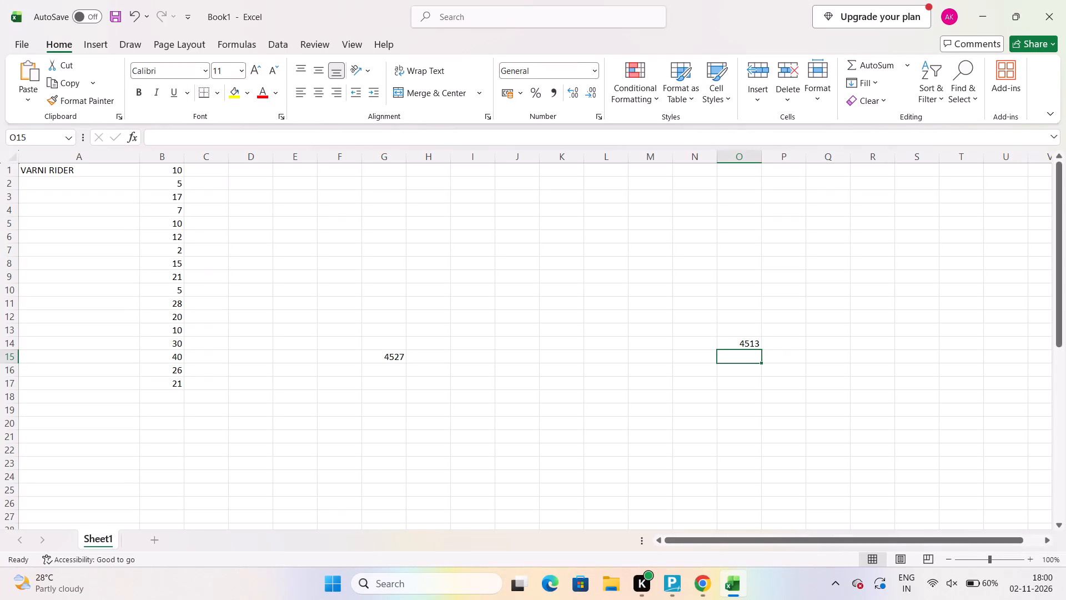
Re-enter the counted folder total in cell O14 as the sum +2587+720+927+279.
left_click(755, 344)
key("BackSpace")
key("plus")
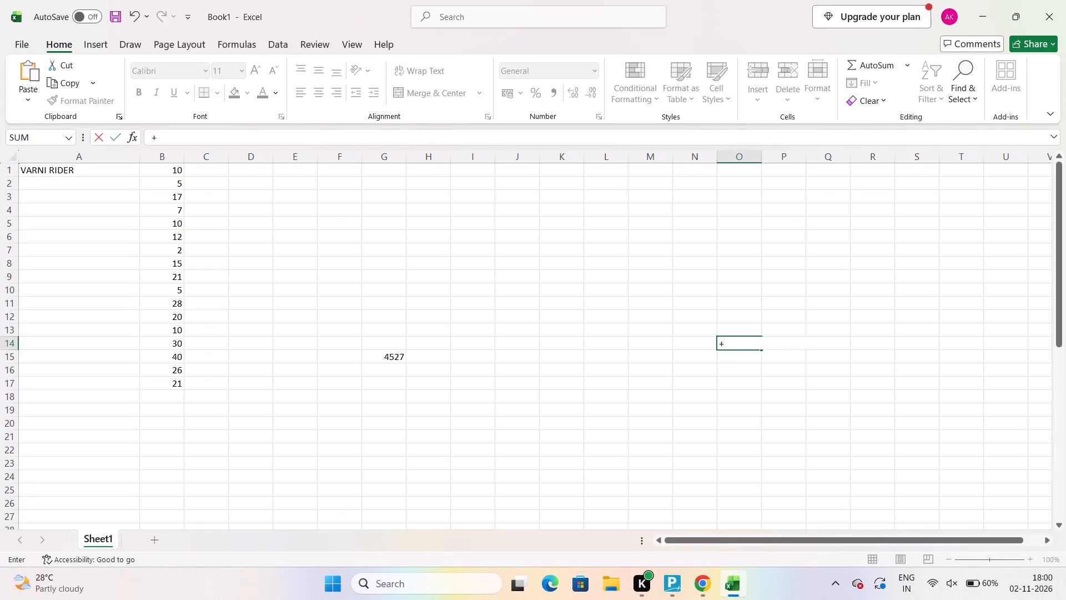
type("25")
type("87")
key("plus")
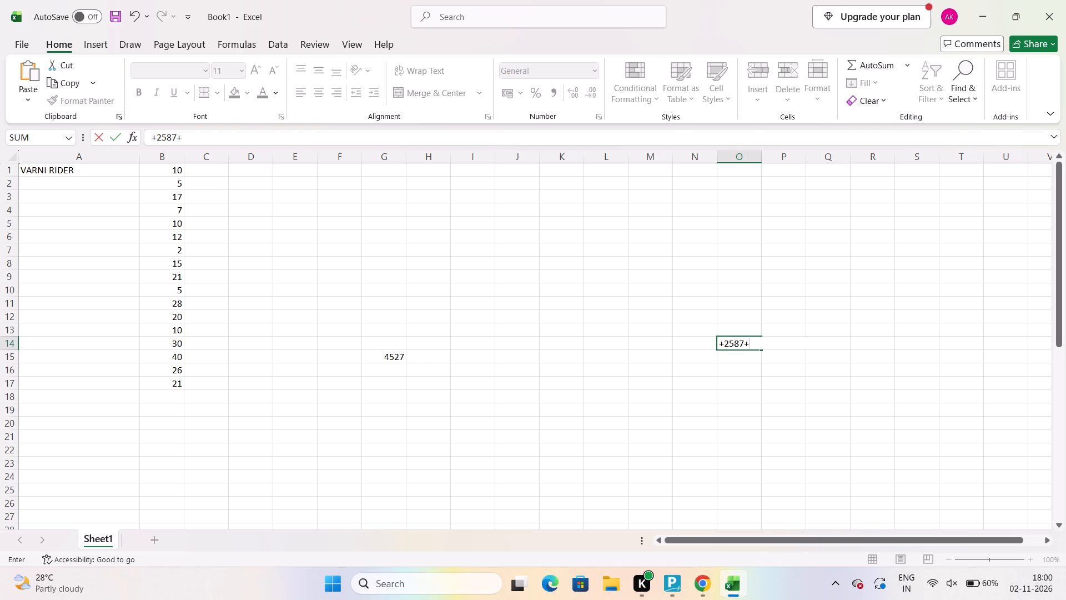
type("720+")
type("927+")
type("279")
key("plus")
key("BackSpace")
key("Return")
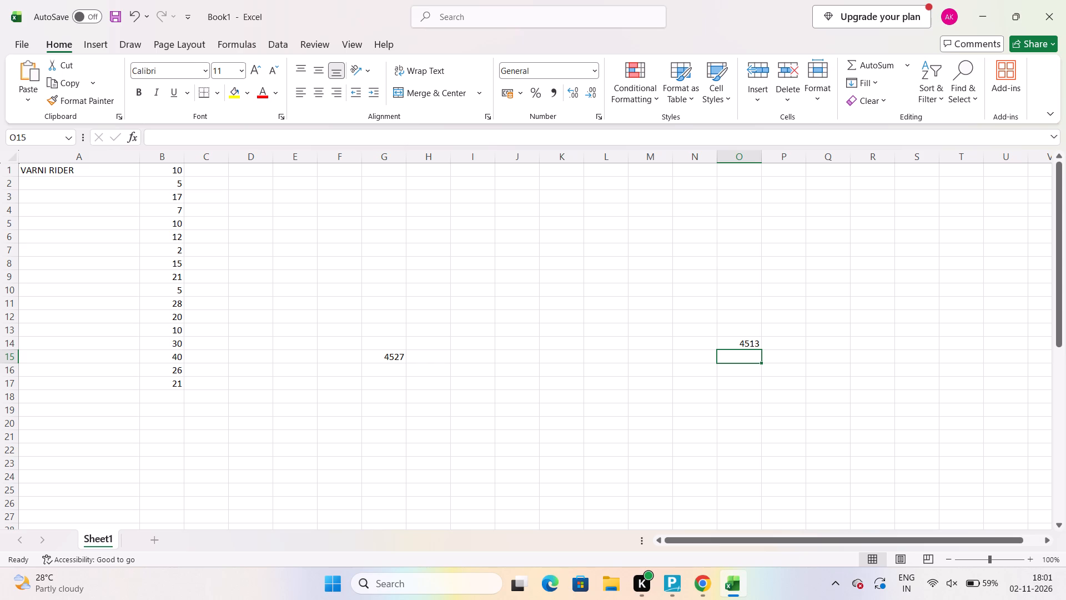
Move the VARNI RIDER label from A1 to A10 and fill it down through A21.
scroll(224, 325, "up", 15)
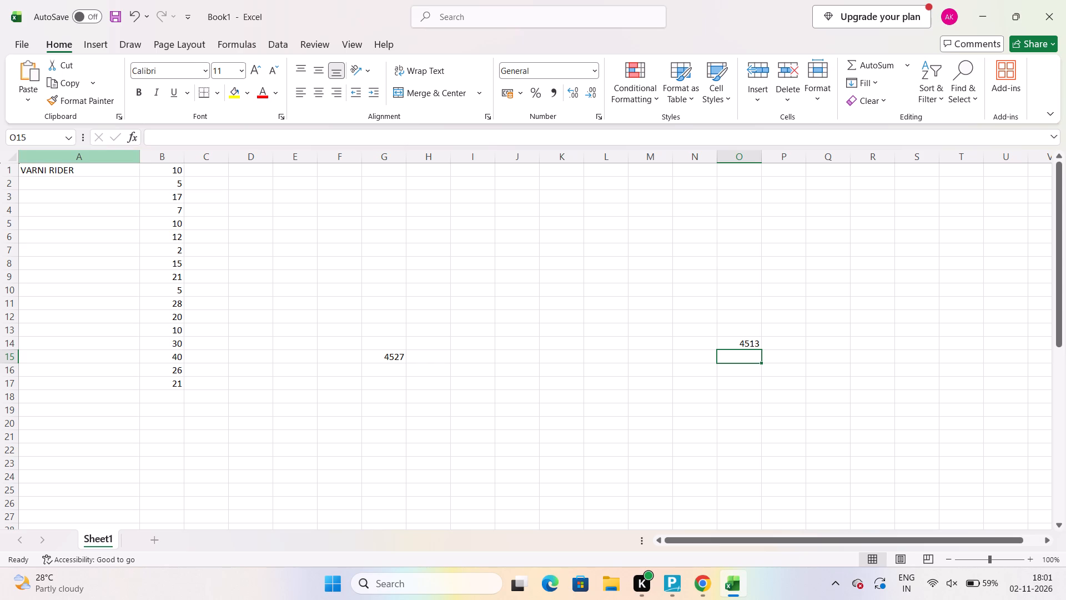
left_click(69, 167)
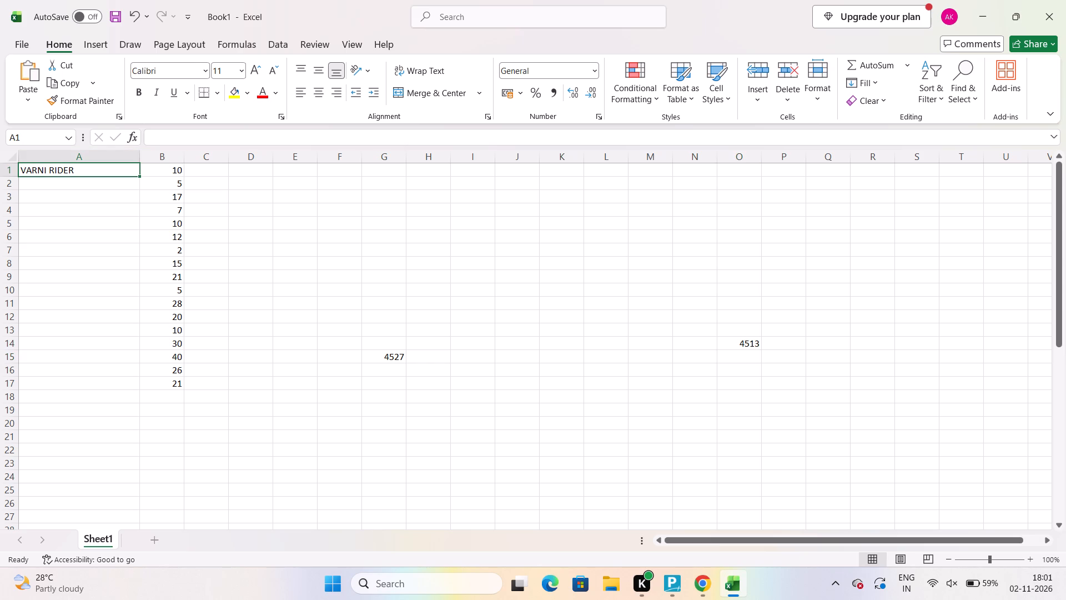
left_click_drag(138, 172, 131, 266)
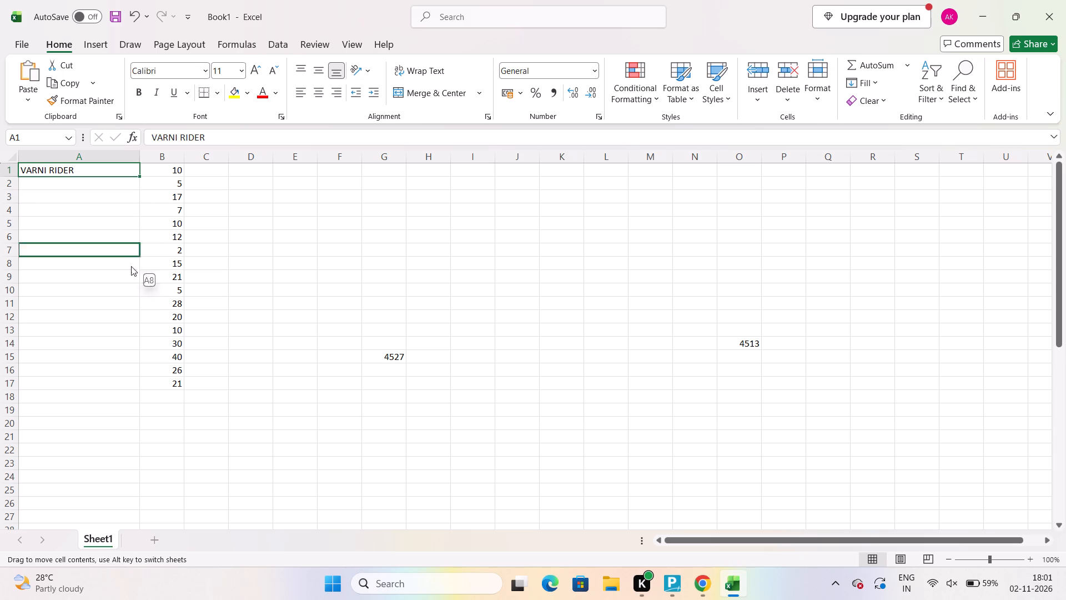
left_click_drag(131, 266, 129, 284)
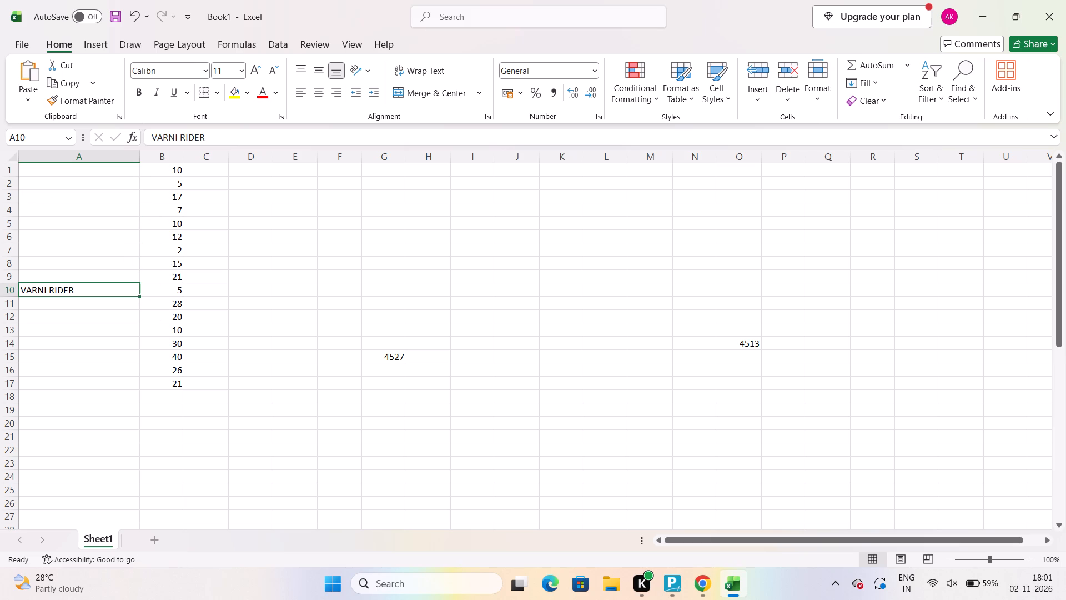
left_click(136, 287)
left_click(130, 288)
left_click_drag(137, 294, 134, 439)
Enter the label OUD in cell A1 and try to fill it down the rows below.
left_click(101, 177)
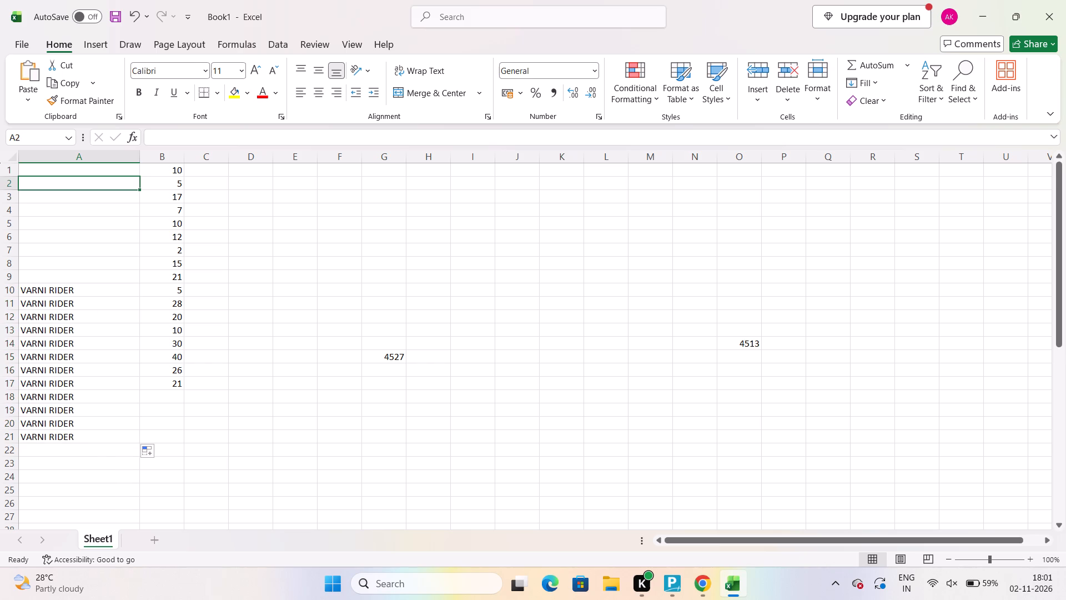
left_click(101, 169)
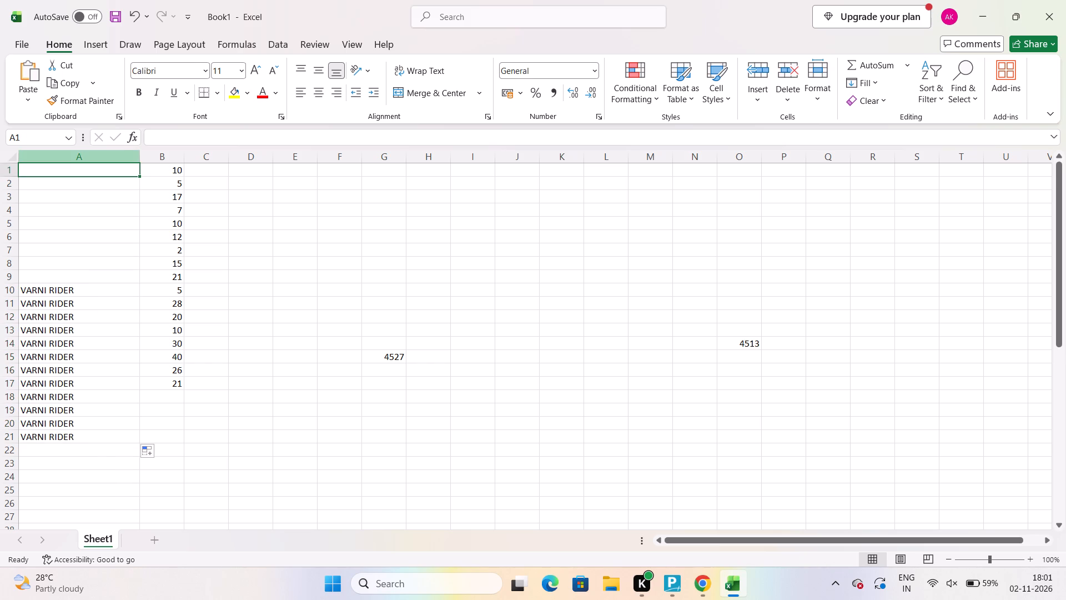
key("o")
key("u")
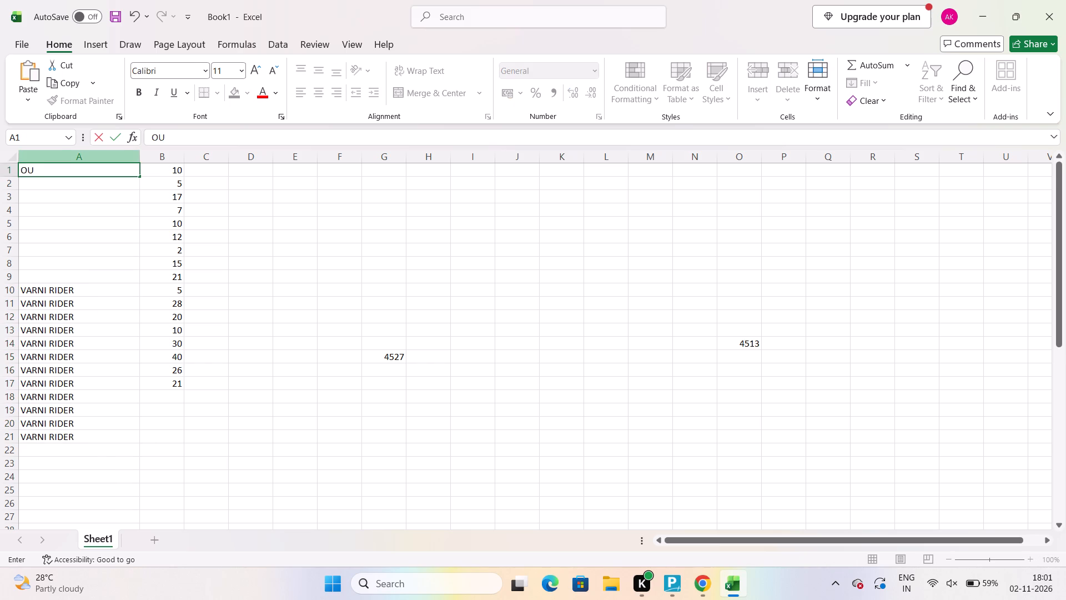
key("d")
left_click(99, 175)
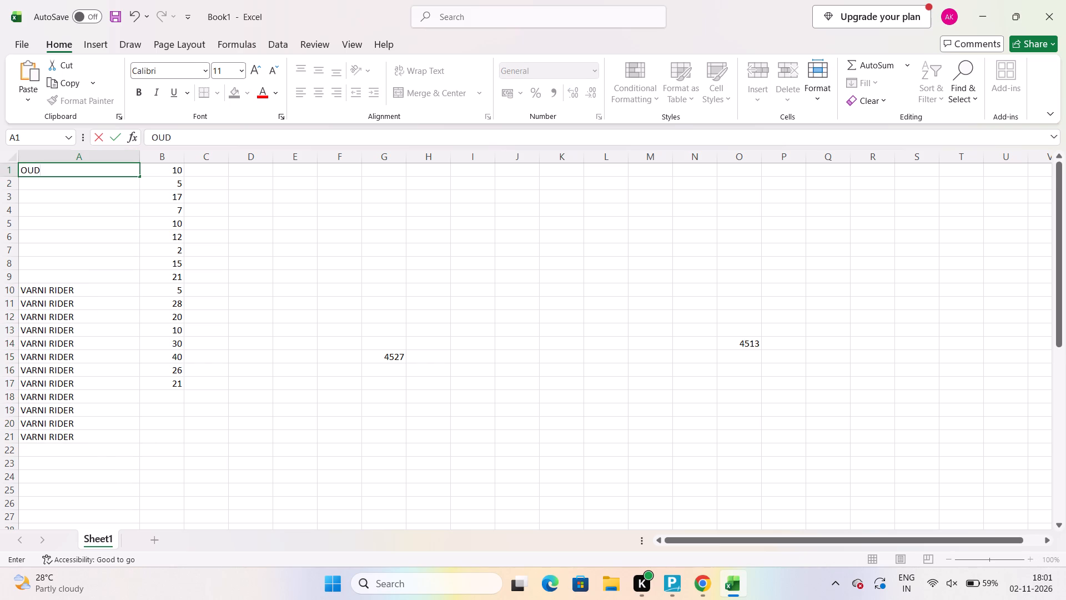
left_click_drag(137, 174, 138, 212)
left_click_drag(139, 174, 138, 174)
left_click_drag(138, 174, 139, 203)
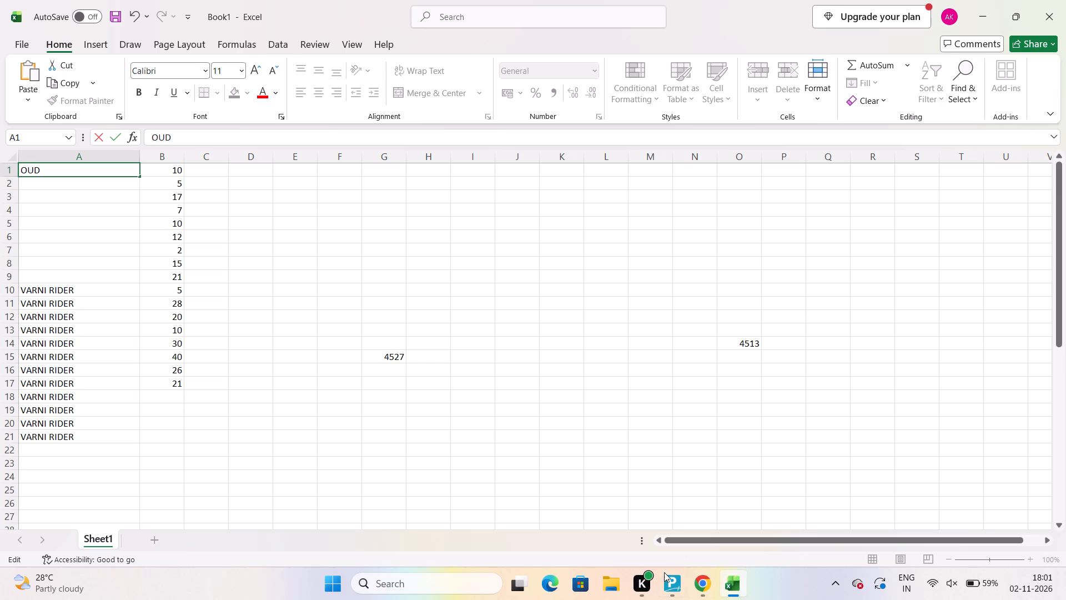
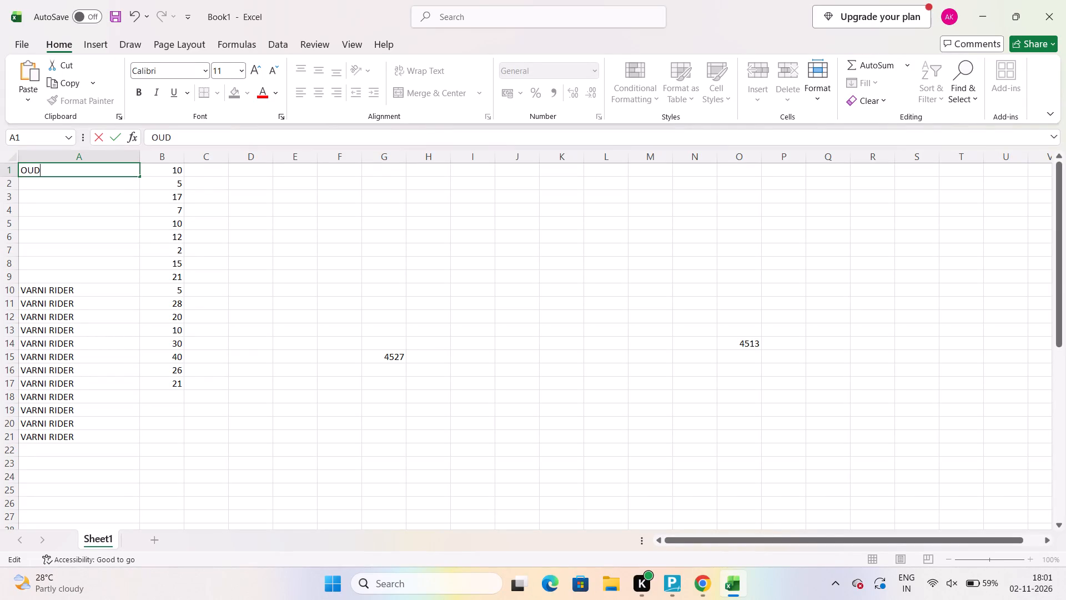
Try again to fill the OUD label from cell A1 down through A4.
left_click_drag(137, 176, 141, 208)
Switch to TallyPrime to check the stock item list.
left_click(672, 581)
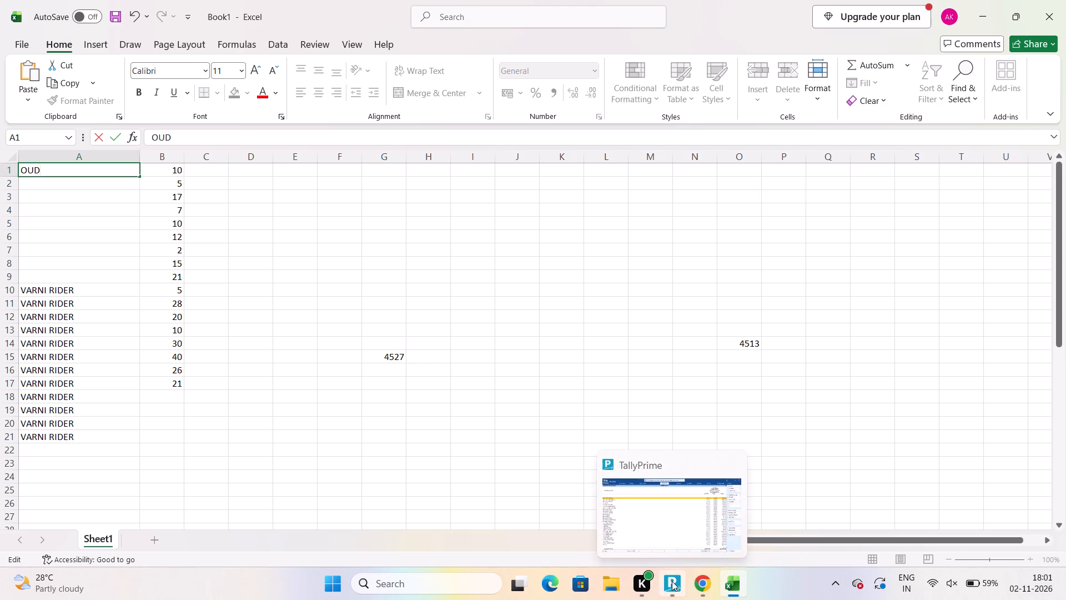